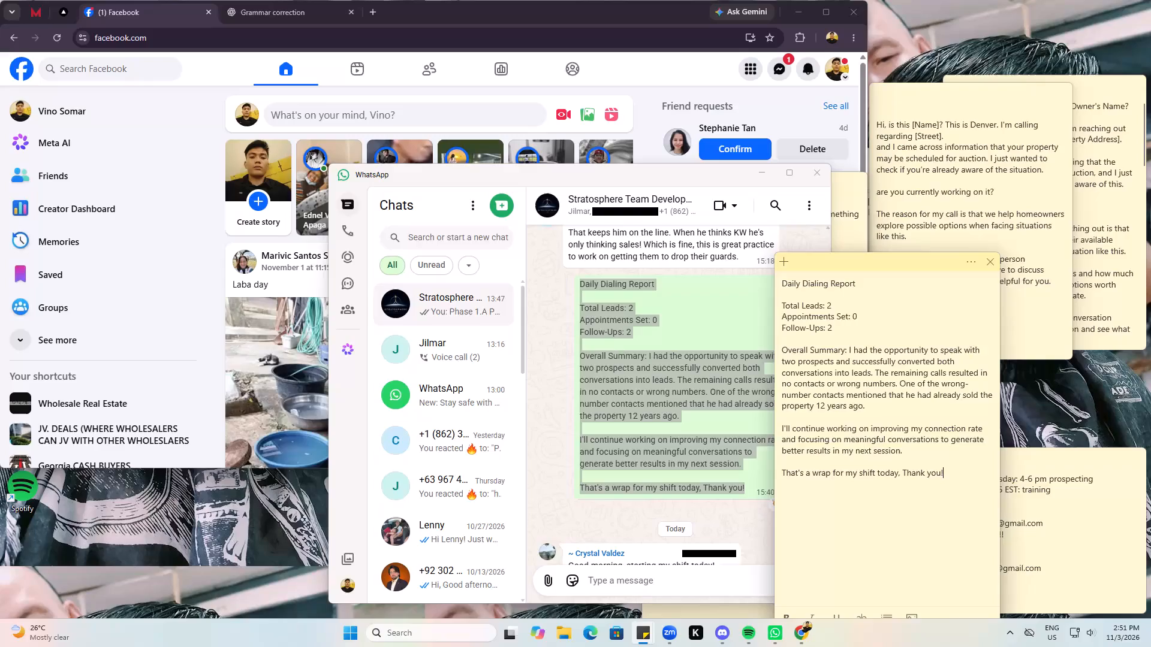
# In the Daily Dialing Report note, set Total Leads to 1 and Follow-Ups to 1.
pyautogui.click(831, 310)
pyautogui.press('BackSpace')
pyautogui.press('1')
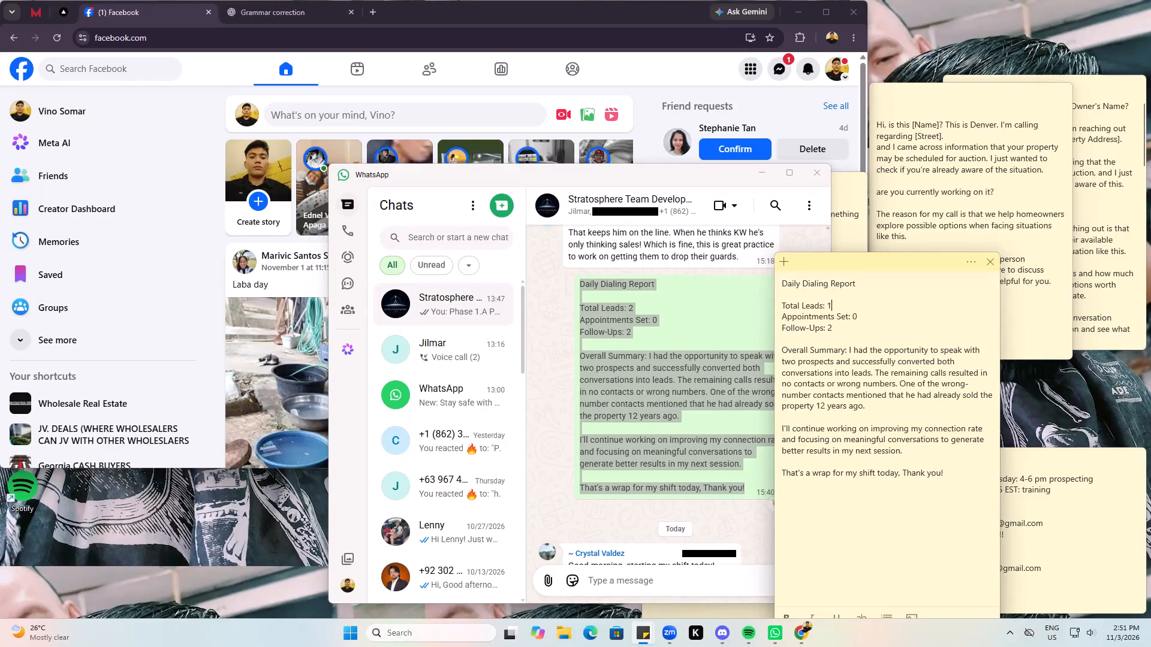
pyautogui.click(831, 328)
pyautogui.press('BackSpace')
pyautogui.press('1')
# Replace the old Overall Summary paragraph in the note with new text beginning "During my dialing session".
pyautogui.moveTo(848, 346); pyautogui.dragTo(870, 404)
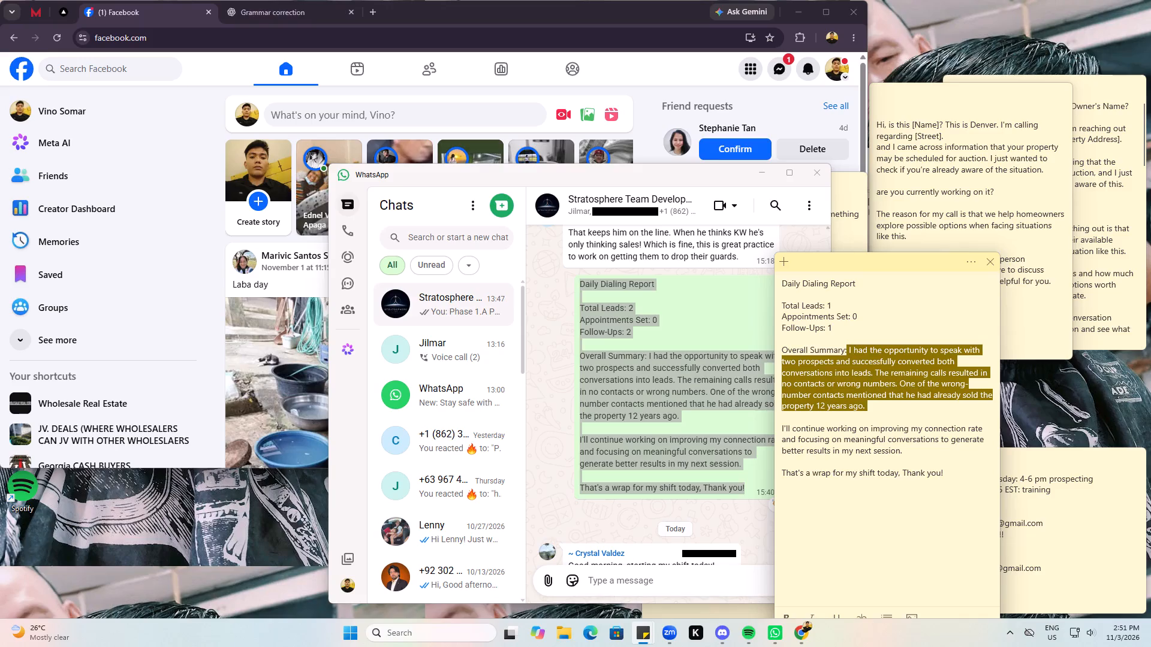
pyautogui.press('BackSpace')
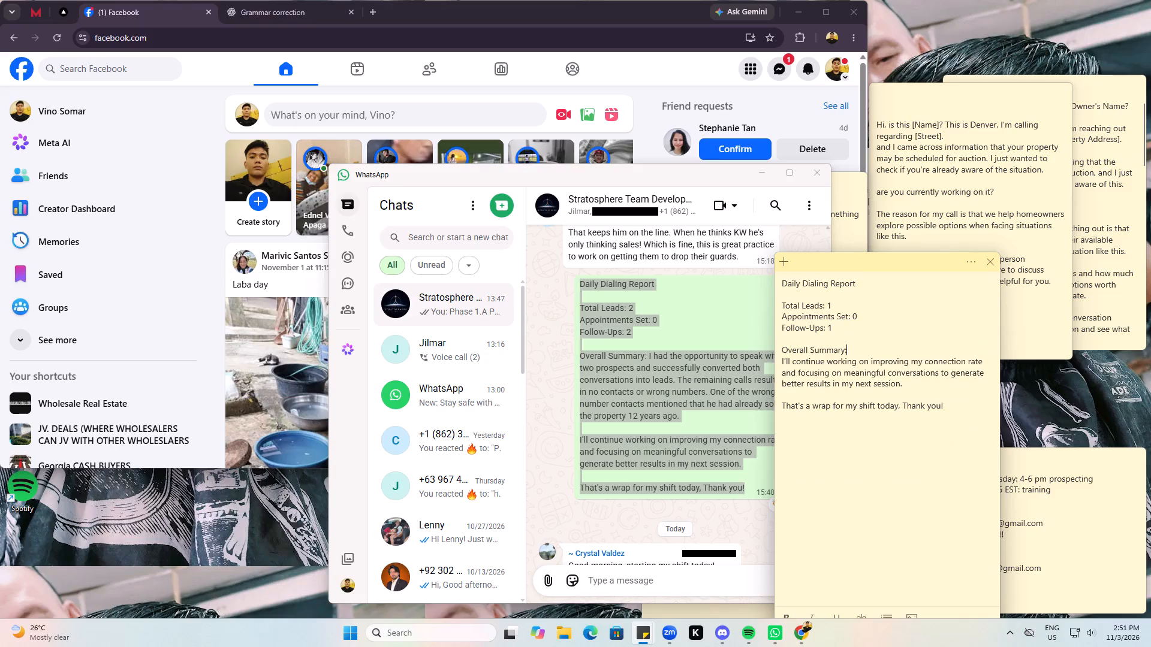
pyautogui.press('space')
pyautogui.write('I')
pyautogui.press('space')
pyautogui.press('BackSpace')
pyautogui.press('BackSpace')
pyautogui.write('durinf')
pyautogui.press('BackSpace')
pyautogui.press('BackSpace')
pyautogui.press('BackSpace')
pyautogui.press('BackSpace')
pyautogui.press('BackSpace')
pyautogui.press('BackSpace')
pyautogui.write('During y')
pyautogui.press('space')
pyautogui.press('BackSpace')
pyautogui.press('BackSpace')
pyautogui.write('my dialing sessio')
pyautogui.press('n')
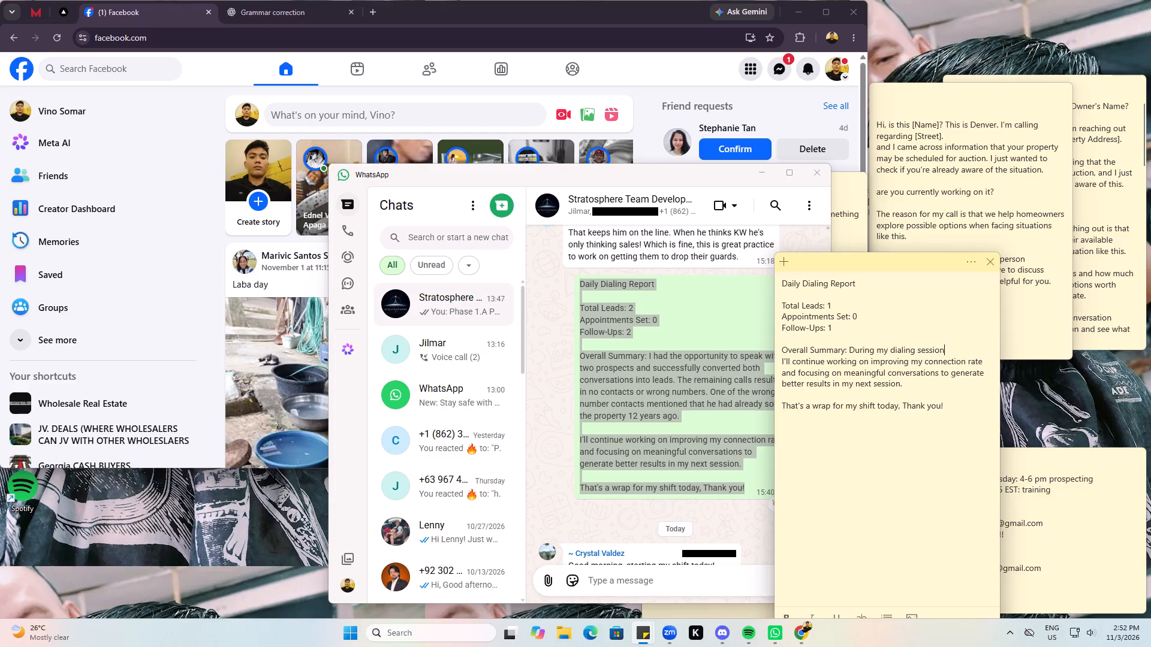
# Continue the Overall Summary in the note after "During my dialing session" with "I spoke with few prospects.".
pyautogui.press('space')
pyautogui.write('I')
pyautogui.press('space')
pyautogui.write('spo')
pyautogui.write('ke wi')
pyautogui.write('th')
pyautogui.press('space')
pyautogui.write('few')
pyautogui.press('space')
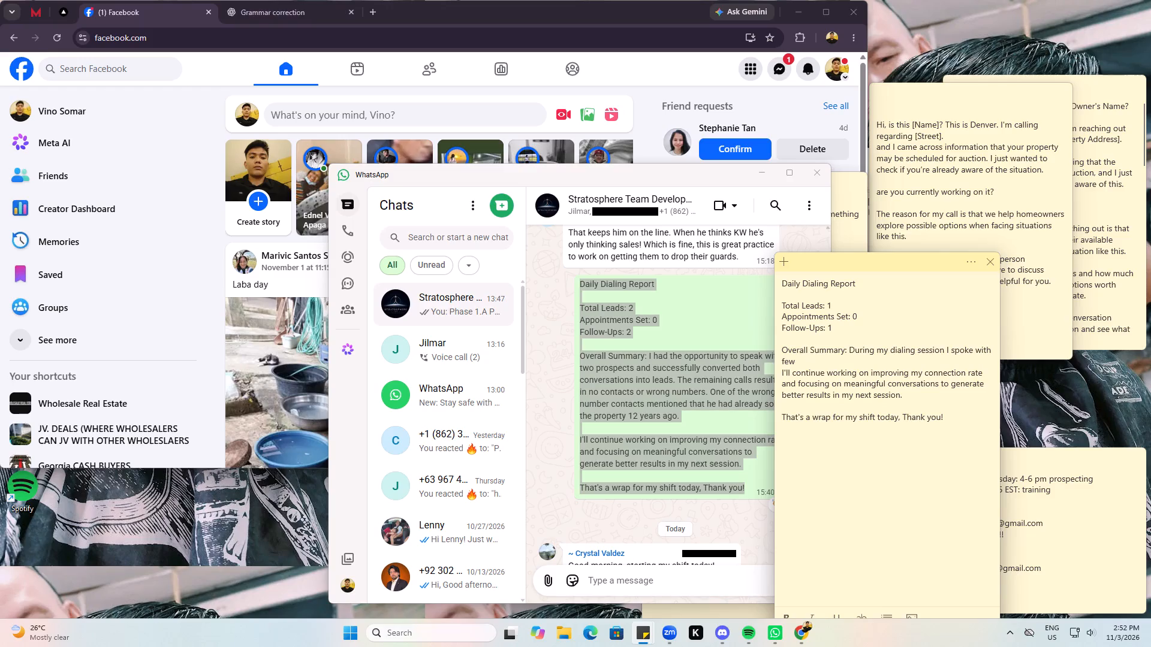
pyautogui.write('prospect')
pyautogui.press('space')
# Finish the first Overall Summary sentence in the note so that it ends with "few prospects.".
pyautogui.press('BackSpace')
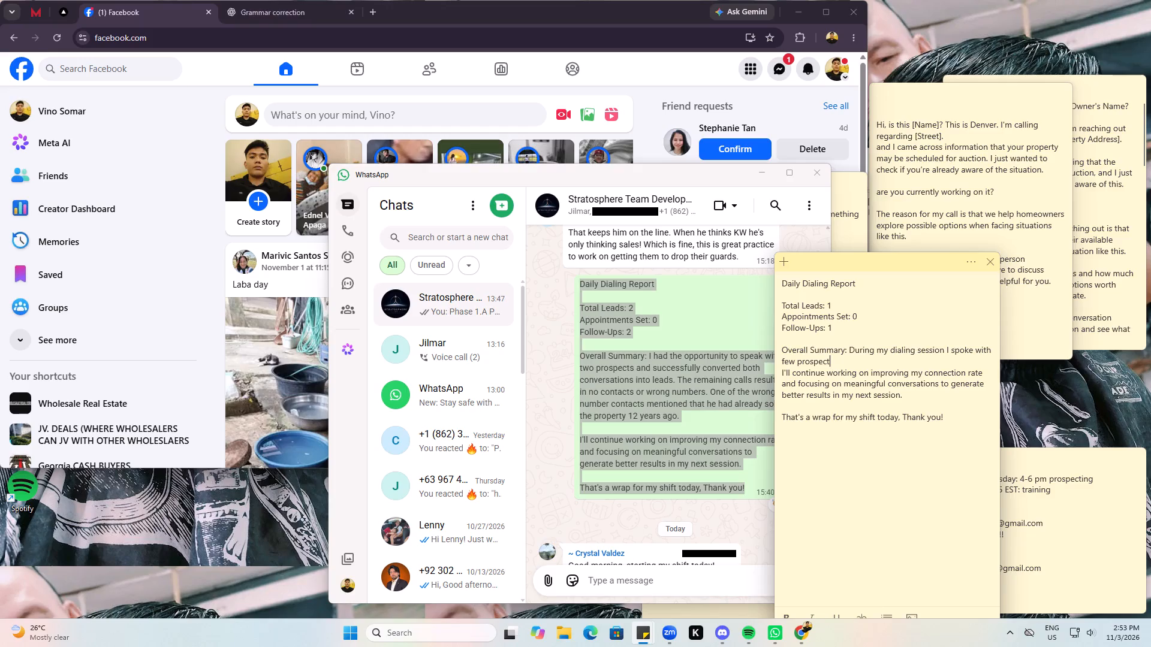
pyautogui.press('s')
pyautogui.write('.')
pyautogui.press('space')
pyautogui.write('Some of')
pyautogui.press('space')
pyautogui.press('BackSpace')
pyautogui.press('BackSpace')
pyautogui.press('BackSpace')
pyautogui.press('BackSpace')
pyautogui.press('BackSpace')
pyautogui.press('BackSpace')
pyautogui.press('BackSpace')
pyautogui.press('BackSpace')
# Begin the second sentence of the note's Overall Summary with "One of them".
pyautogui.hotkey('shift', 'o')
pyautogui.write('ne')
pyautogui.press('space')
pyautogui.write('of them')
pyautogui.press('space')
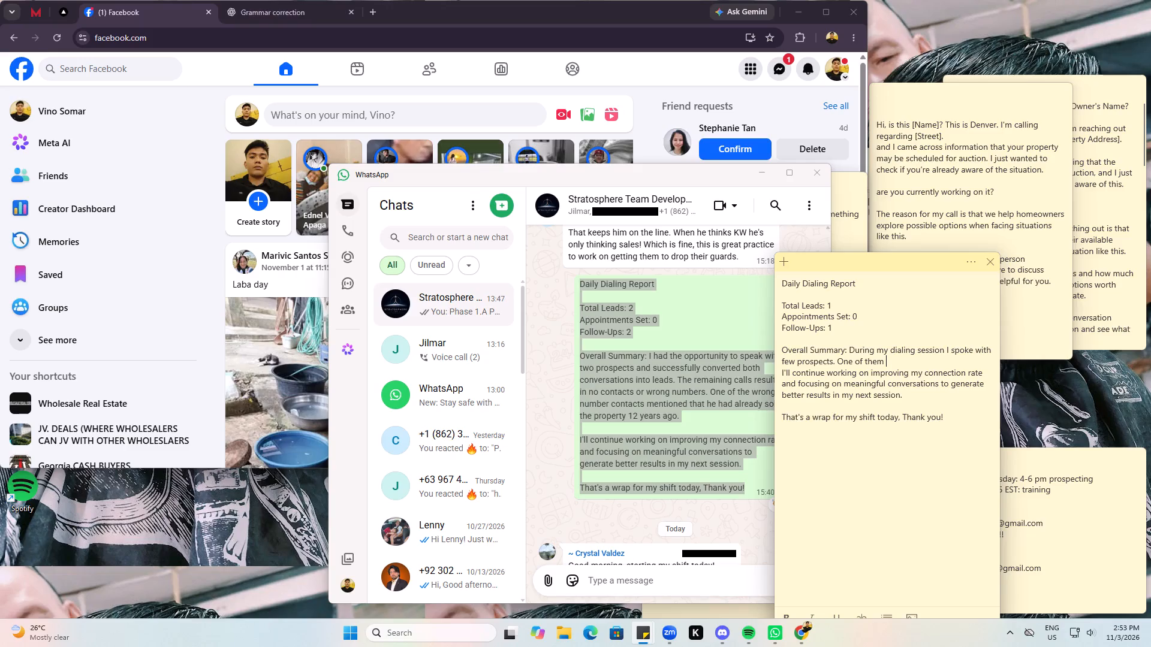
# Add to the Overall Summary "One of them already sold the property 5 years ago".
pyautogui.write('alread')
pyautogui.press('t')
pyautogui.press('BackSpace')
pyautogui.press('space')
pyautogui.press('BackSpace')
pyautogui.write('y sold the')
pyautogui.press('space')
pyautogui.write('property 5')
pyautogui.press('space')
pyautogui.write('years a')
pyautogui.write('go a')
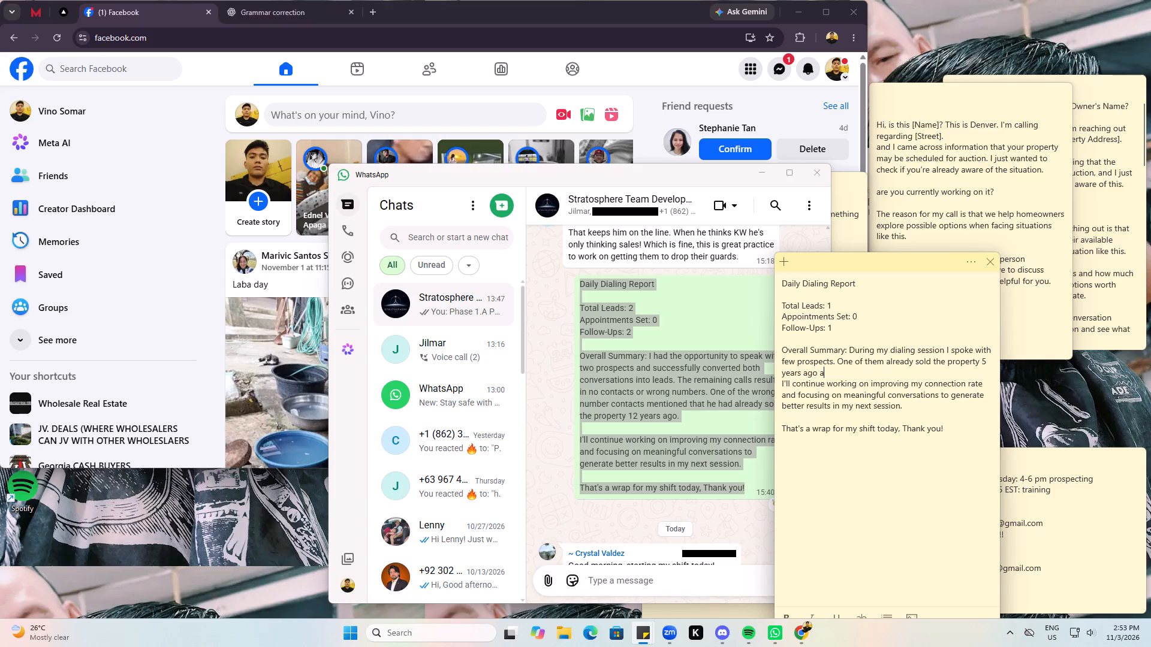
# Continue the Overall Summary sentence after "5 years ago" with "and there's 2 prospect said".
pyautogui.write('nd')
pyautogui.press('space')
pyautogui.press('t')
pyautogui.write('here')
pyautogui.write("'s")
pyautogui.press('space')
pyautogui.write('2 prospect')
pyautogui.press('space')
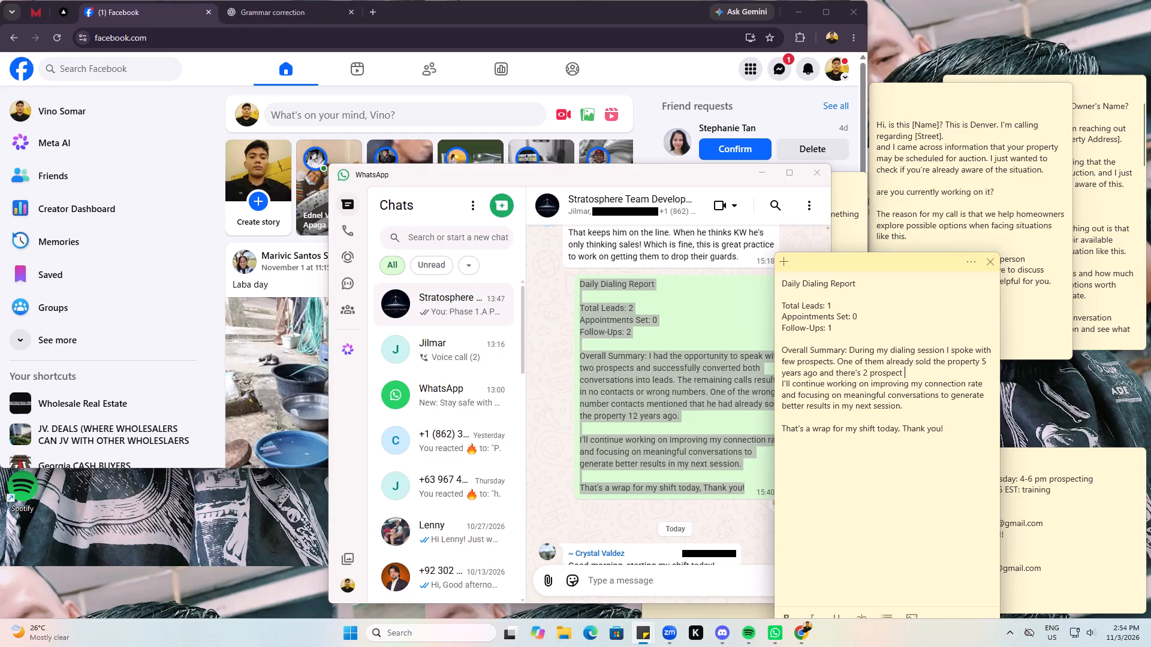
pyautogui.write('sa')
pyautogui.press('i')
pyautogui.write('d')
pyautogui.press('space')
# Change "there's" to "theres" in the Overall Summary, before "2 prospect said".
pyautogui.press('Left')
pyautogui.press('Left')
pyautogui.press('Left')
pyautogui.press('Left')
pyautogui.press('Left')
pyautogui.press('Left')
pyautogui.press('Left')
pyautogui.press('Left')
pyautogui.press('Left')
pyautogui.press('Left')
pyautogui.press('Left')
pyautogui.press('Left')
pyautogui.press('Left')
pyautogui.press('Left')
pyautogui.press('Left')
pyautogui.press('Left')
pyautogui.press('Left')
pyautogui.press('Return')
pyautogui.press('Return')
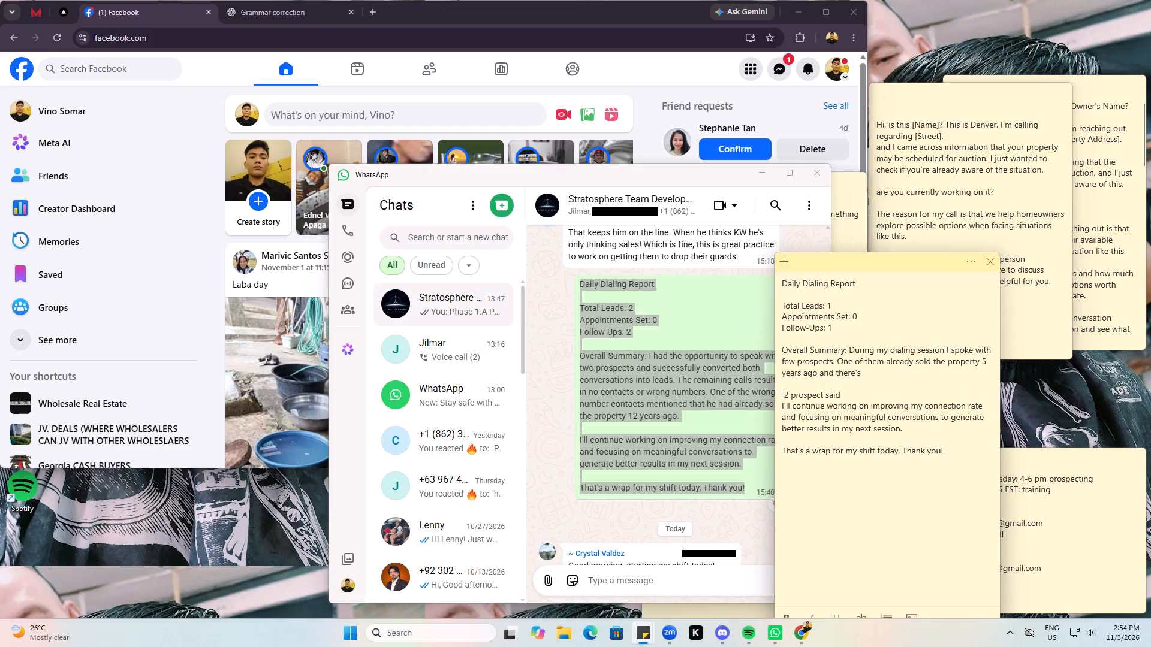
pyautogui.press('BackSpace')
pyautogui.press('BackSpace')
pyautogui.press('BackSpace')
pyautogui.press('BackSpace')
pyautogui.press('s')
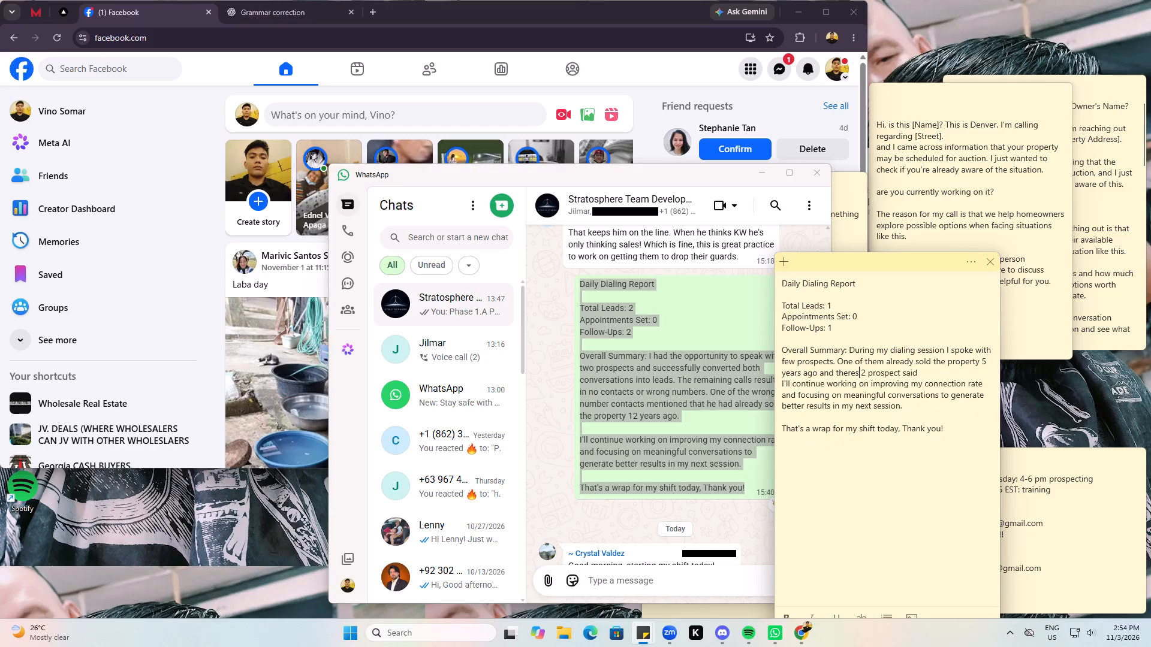
# Correct "prospect" to "prospects" in the Overall Summary phrase "2 prospect said".
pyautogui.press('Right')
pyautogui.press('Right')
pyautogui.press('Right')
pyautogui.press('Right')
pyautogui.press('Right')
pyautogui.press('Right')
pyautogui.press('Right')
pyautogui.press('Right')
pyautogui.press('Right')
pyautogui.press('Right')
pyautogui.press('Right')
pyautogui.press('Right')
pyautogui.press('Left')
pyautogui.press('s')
# Replace "theres" with "there are" before "2 prospects said" in the Overall Summary.
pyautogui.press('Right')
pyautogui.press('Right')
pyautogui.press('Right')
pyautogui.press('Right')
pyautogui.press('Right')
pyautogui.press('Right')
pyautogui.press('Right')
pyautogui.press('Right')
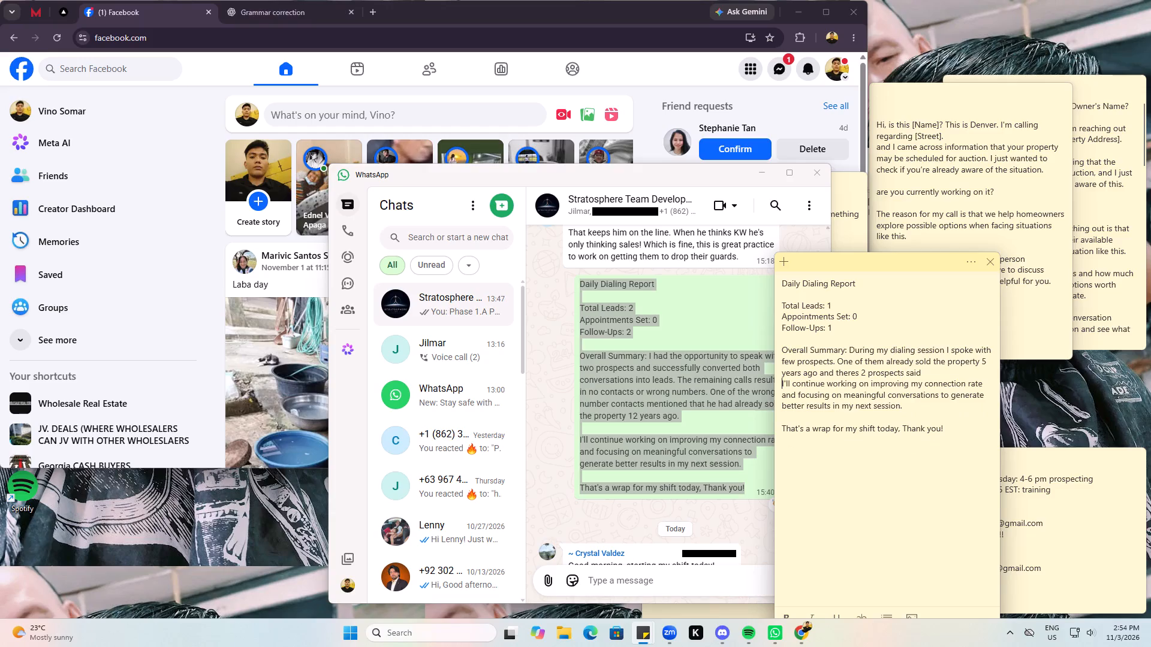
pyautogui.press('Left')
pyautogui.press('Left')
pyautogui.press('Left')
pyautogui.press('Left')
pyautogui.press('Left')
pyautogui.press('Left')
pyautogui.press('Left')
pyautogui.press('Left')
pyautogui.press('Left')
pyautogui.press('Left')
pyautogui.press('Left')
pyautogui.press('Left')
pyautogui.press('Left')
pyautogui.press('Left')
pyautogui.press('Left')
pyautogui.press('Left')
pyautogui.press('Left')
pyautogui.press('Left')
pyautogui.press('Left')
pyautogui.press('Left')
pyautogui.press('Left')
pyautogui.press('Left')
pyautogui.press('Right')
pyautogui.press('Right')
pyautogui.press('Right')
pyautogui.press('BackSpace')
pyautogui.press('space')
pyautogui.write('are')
# Complete the sentence after "2 prospects said" with "that they already resolve the problem.".
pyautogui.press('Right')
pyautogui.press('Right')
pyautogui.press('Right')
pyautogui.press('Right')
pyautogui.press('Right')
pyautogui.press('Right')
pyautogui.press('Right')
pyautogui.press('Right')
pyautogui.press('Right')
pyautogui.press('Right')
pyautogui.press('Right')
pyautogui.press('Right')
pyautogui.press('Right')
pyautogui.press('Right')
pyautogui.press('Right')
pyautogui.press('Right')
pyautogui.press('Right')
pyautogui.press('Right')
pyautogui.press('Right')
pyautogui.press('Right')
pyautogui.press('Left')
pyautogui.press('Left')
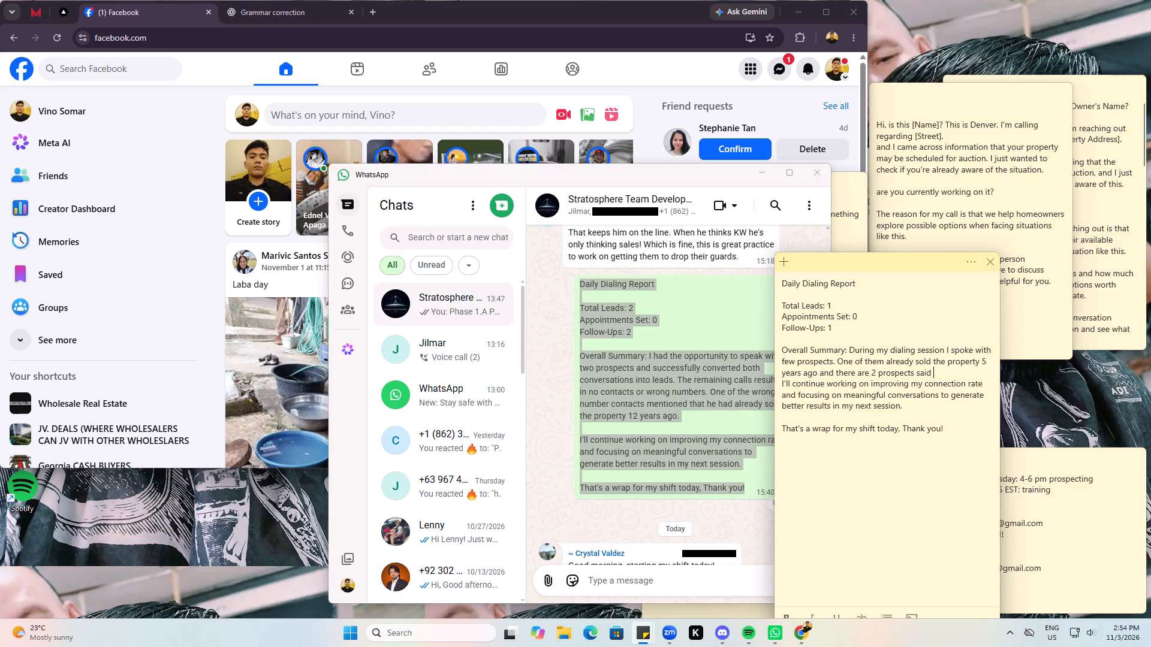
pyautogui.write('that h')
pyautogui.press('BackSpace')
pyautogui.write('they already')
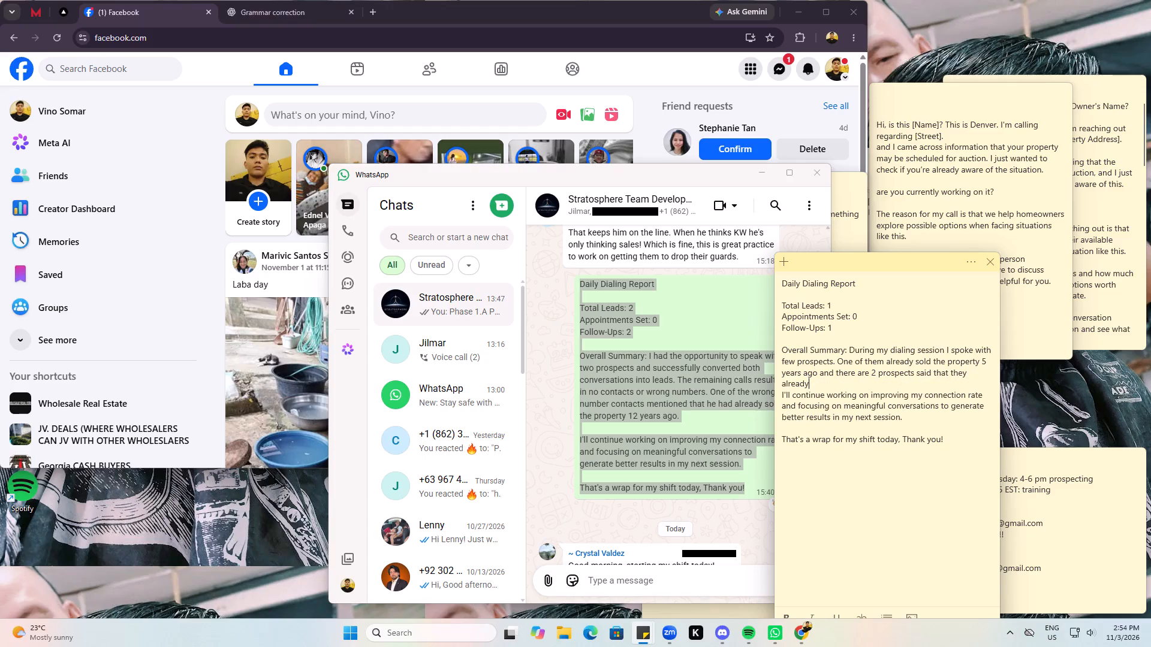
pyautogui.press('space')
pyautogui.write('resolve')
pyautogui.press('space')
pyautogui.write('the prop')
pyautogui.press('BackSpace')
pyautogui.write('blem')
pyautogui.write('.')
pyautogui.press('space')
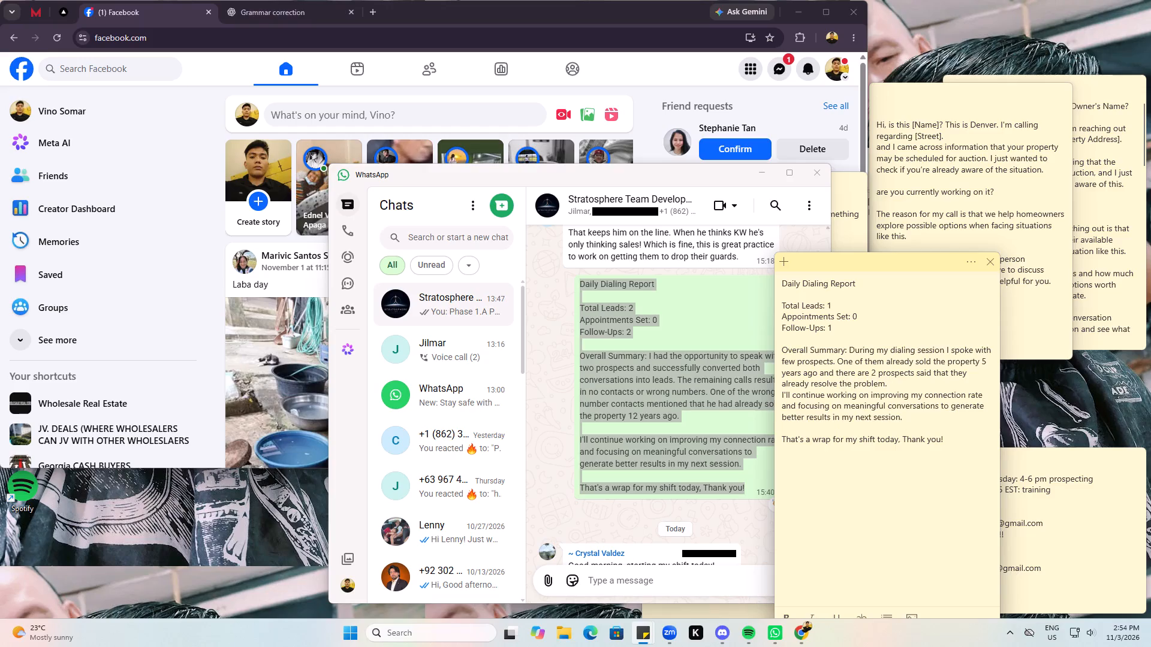
# Add to the Overall Summary a new sentence beginning "I had a chance to speak with 1 opportunity".
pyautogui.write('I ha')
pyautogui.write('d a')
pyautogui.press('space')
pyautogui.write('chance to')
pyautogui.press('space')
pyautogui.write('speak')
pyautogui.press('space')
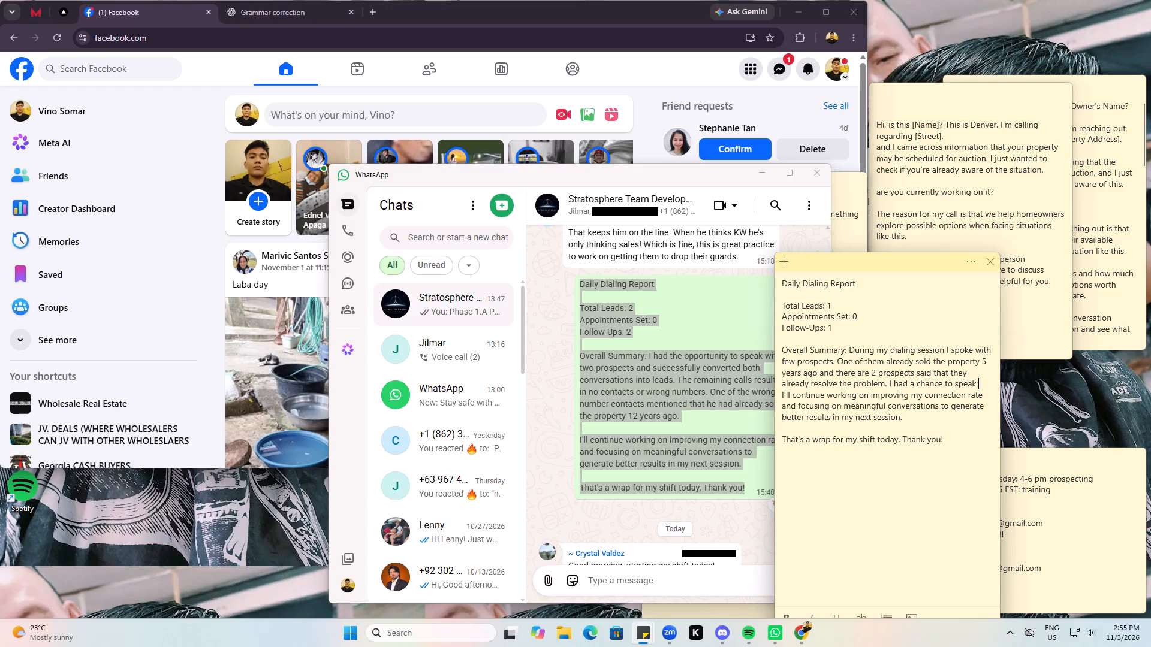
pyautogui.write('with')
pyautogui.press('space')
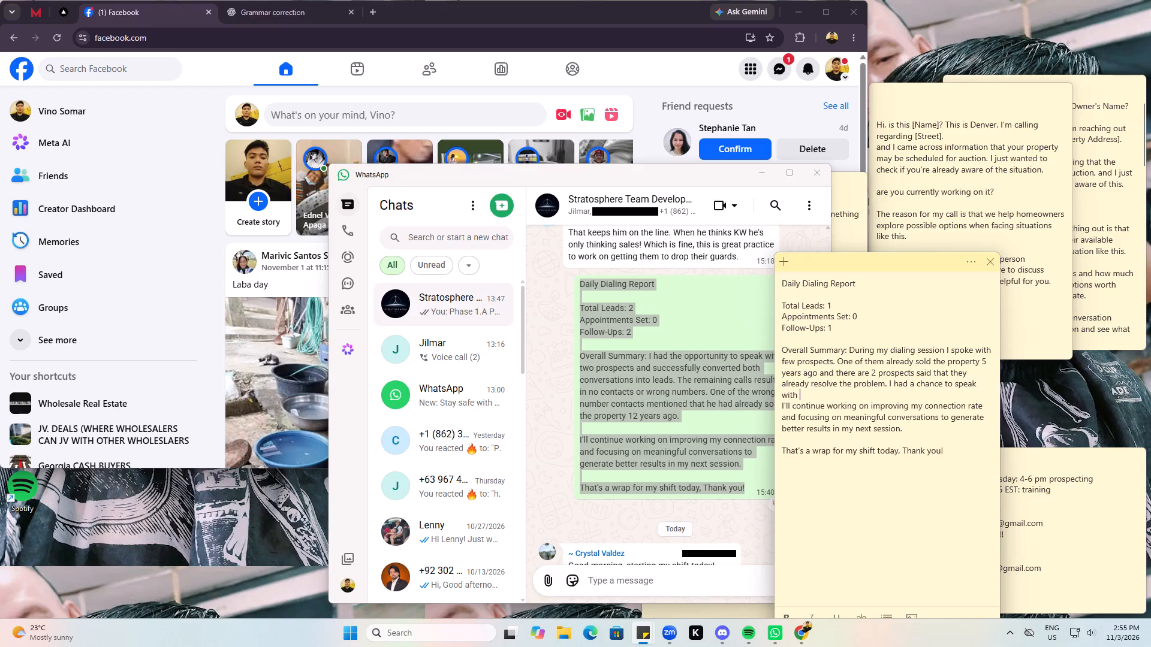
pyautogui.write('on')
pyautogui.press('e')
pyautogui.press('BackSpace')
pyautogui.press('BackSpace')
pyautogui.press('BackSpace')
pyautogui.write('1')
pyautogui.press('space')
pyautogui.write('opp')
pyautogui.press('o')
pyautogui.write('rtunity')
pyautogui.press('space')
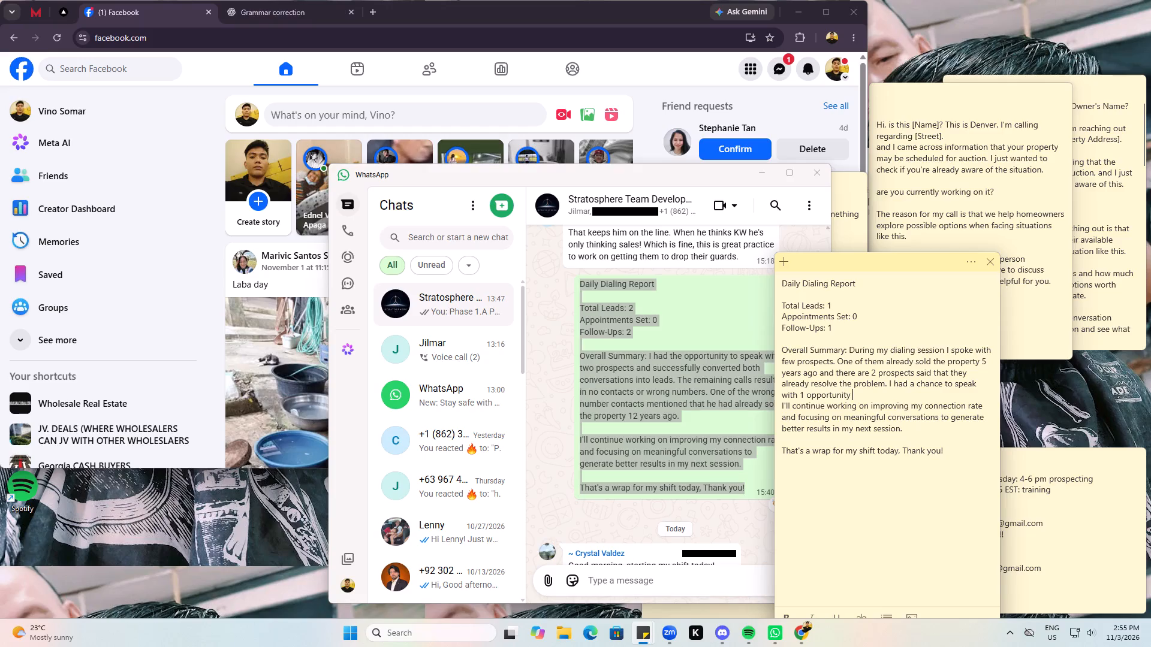
# Add the summary sentence "I had a chance to speak with 1 opportunity and successfully set her into a call appointment for initial discussion.".
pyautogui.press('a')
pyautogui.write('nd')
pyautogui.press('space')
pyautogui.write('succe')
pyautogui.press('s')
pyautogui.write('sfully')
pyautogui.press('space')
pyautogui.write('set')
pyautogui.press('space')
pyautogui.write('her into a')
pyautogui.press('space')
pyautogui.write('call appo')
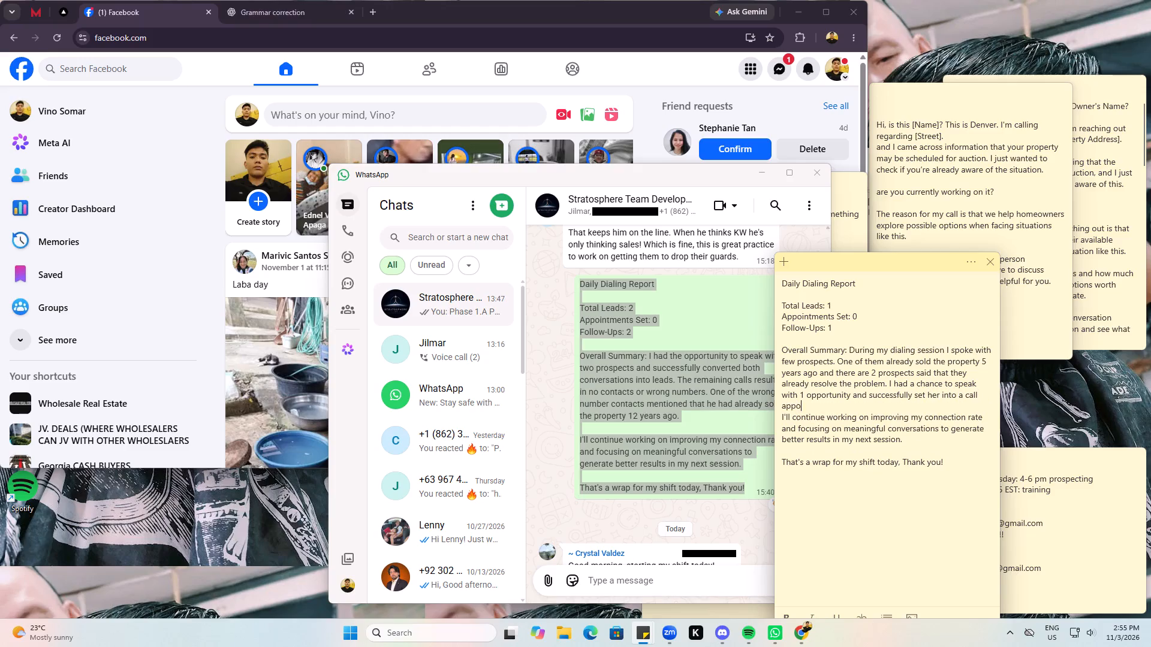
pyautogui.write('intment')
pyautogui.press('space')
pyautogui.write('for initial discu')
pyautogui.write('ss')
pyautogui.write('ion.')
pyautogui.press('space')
# Add to the Overall Summary, following the call appointment sentence, the words "I've experience lag issues".
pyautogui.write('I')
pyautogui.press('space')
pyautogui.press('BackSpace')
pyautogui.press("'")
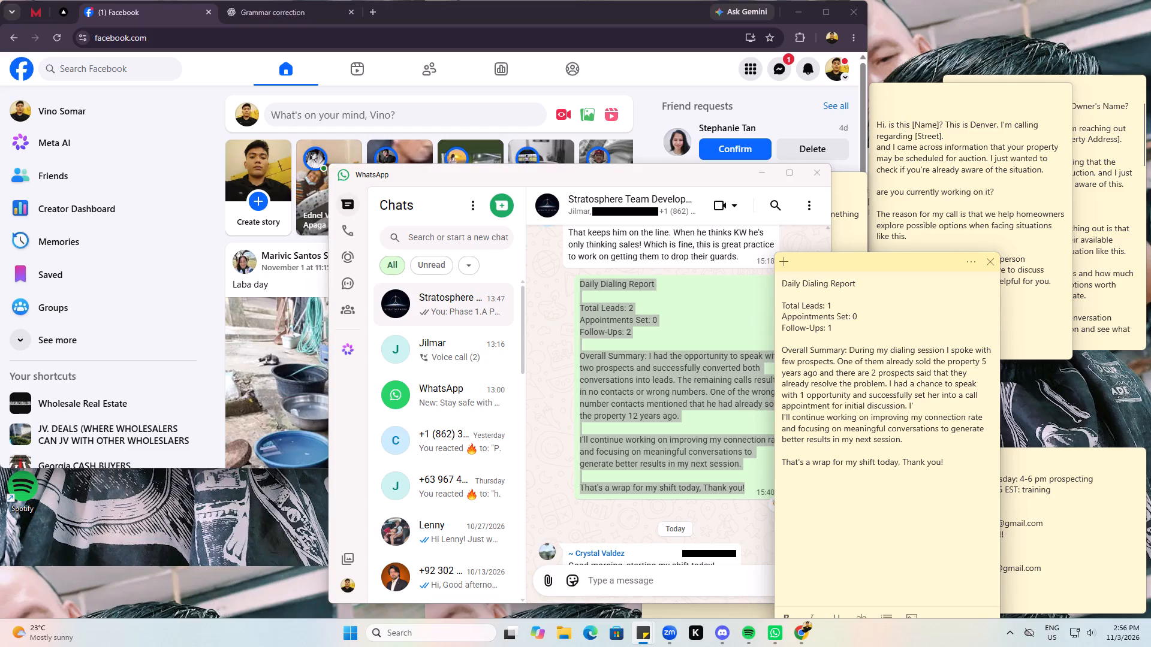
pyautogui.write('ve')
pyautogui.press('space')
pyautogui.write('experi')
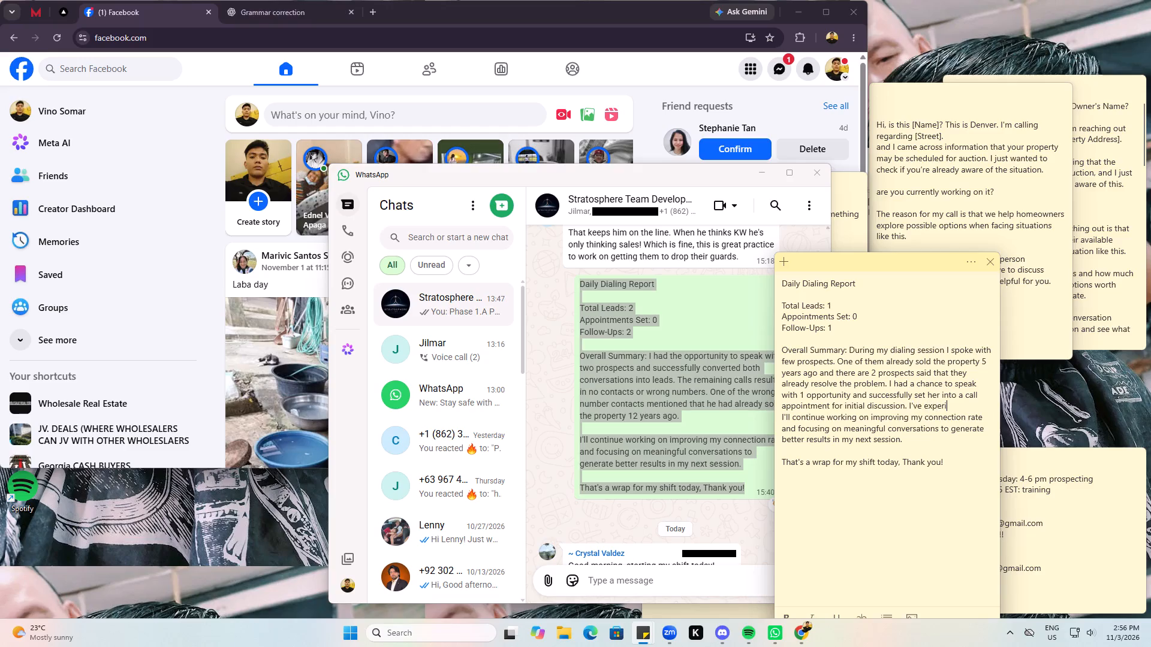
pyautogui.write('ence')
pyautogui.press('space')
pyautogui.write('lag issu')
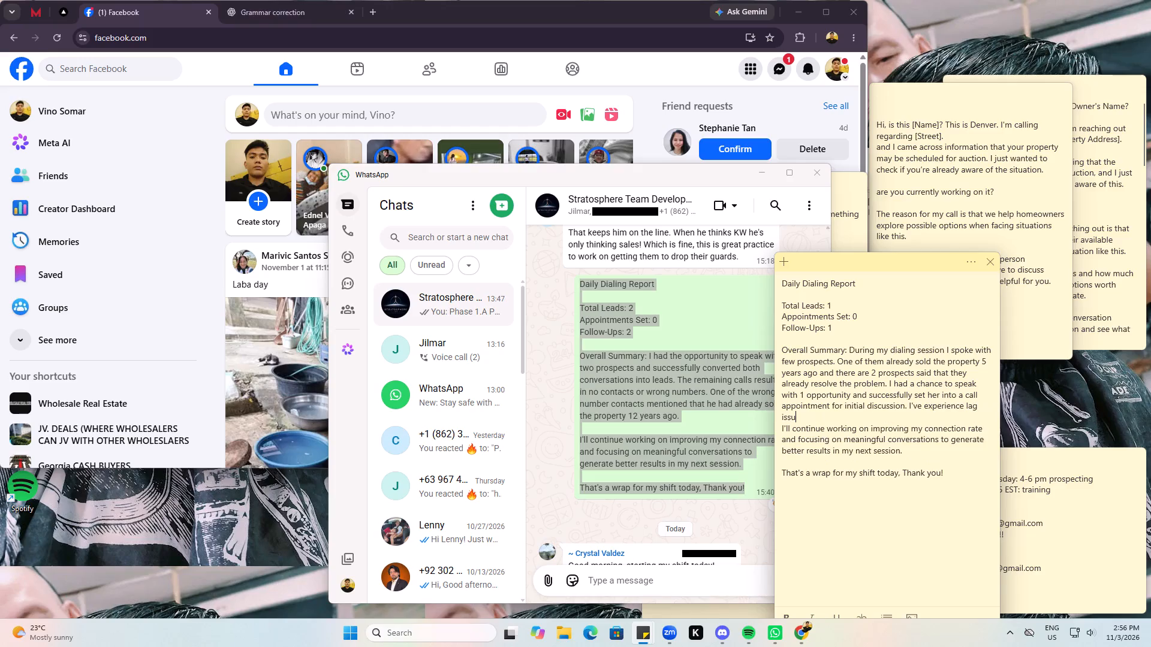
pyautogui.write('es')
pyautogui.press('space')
# Continue the lag issues sentence in the Overall Summary with "on the dialer like".
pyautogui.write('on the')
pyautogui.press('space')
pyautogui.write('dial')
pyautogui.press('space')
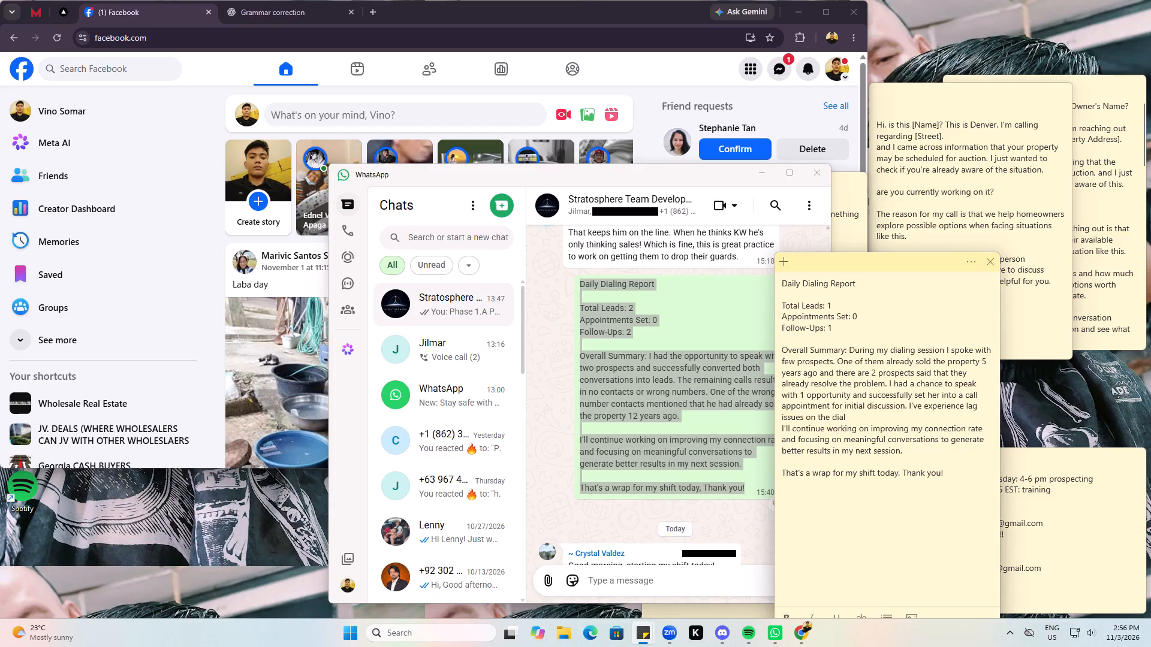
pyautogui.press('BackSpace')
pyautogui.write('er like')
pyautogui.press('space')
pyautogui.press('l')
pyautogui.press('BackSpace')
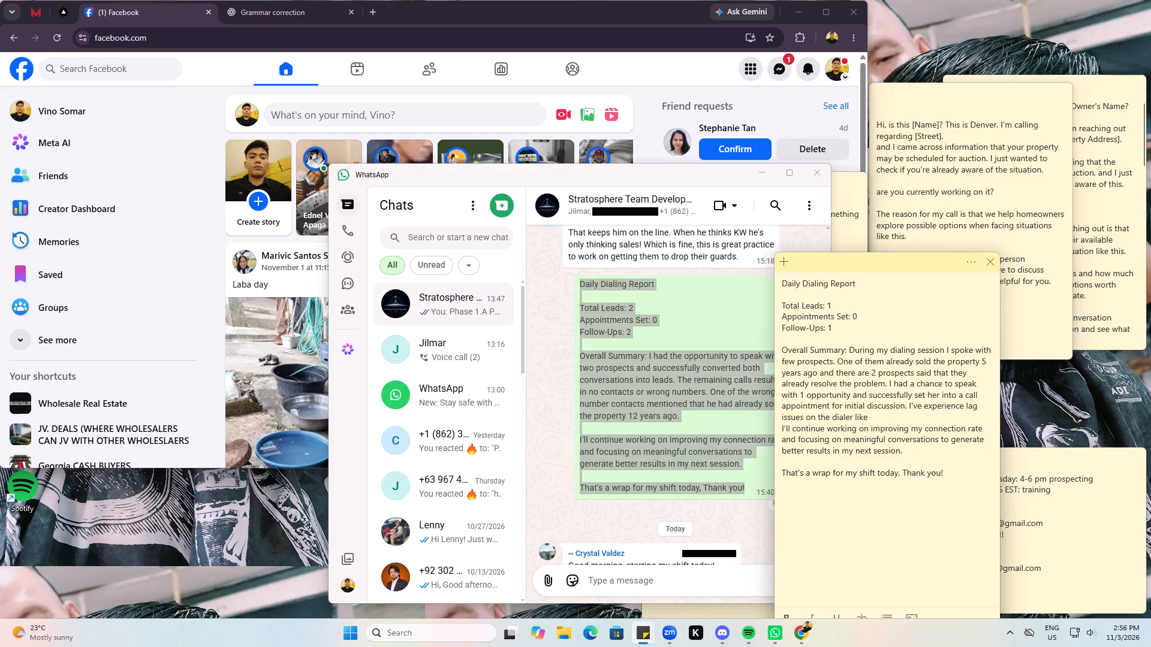
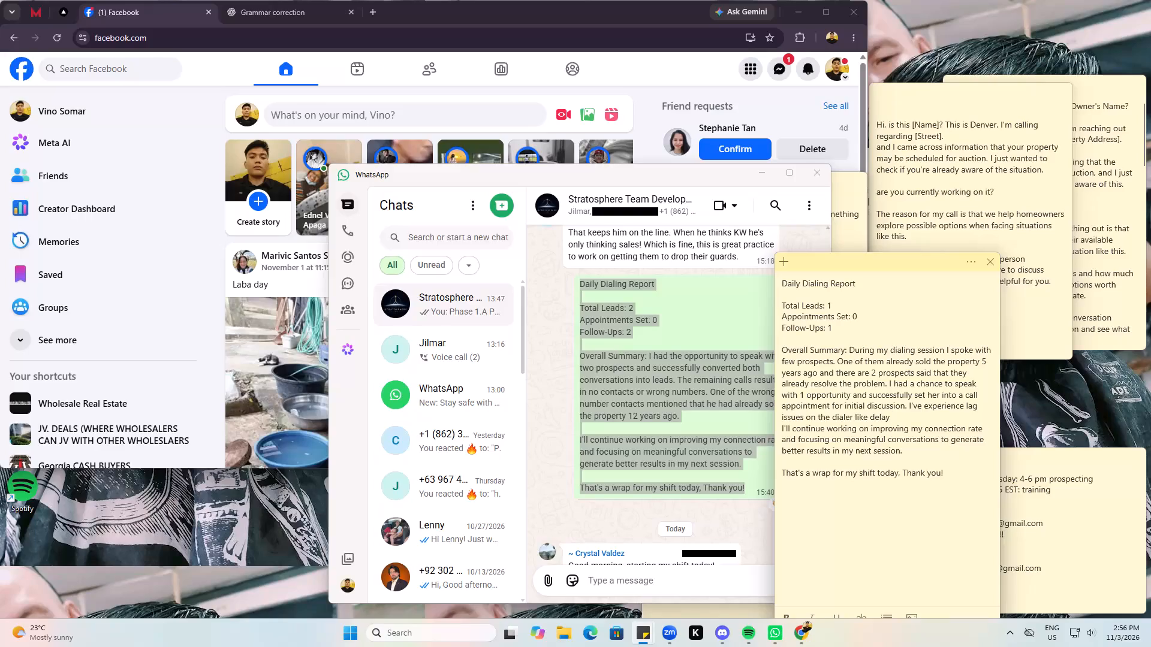
# Extend the dialer lag sentence in the Overall Summary so it reads "like delays to show the information".
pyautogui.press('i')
pyautogui.press('BackSpace')
pyautogui.press('BackSpace')
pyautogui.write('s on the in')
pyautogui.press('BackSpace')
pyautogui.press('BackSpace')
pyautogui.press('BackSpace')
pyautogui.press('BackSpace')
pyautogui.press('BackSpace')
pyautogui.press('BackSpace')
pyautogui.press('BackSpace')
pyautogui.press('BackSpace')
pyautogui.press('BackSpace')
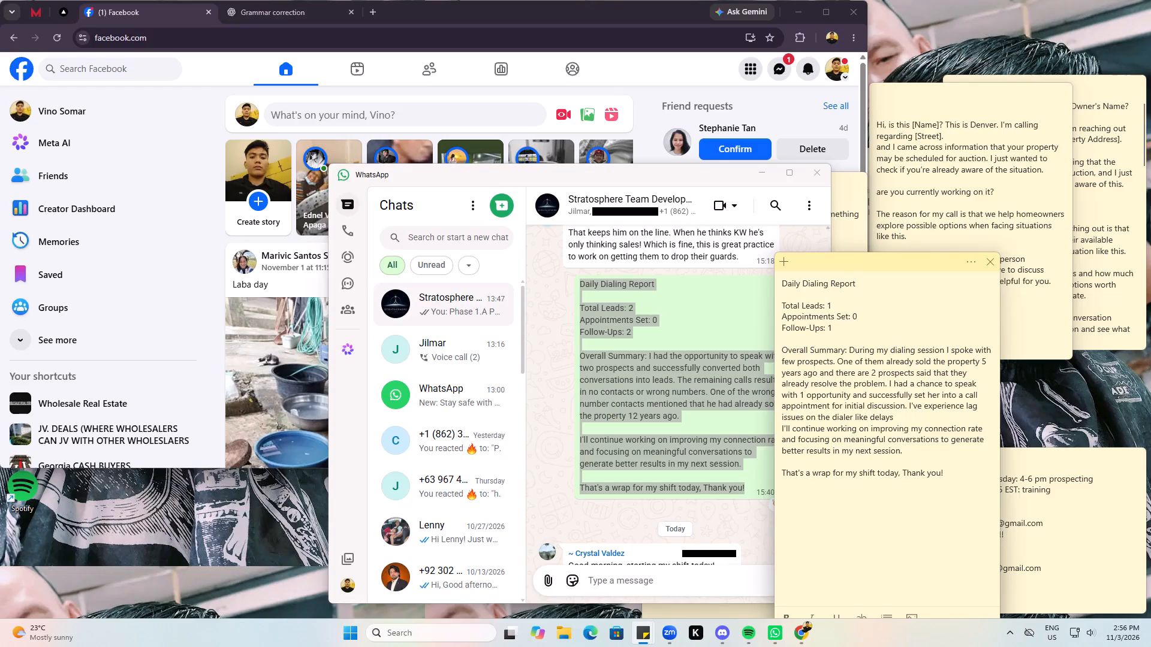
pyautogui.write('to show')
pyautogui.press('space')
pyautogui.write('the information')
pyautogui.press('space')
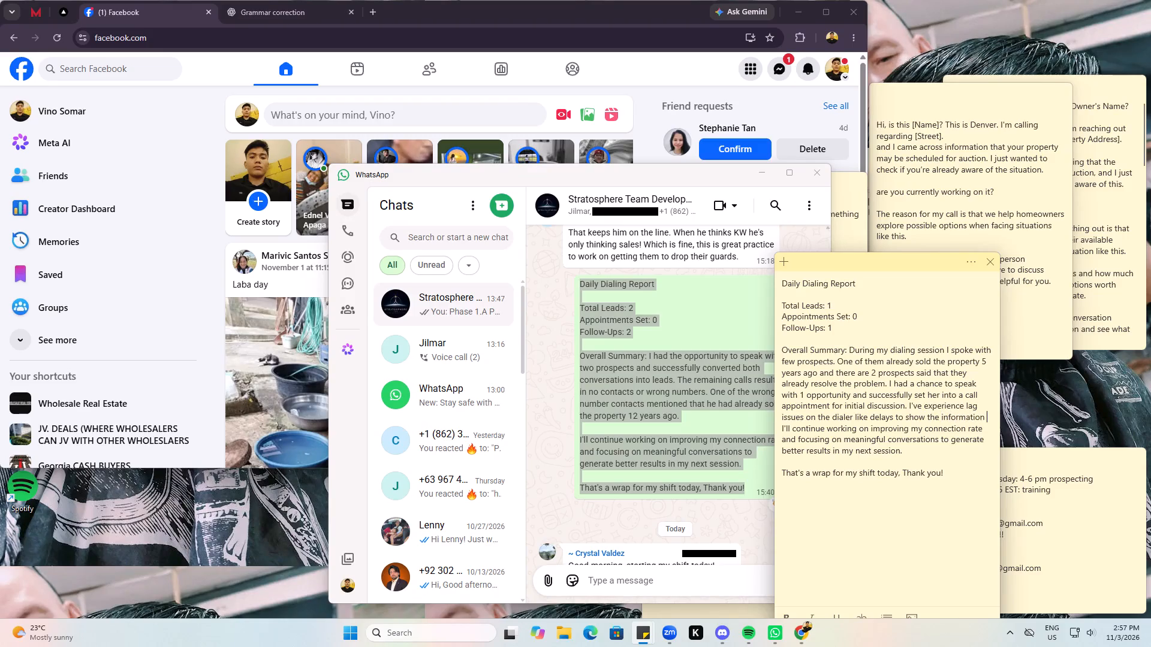
# Extend the dialer lag sentence in the note with "even if the prospect already speaking on the phone".
pyautogui.write('even if the')
pyautogui.press('space')
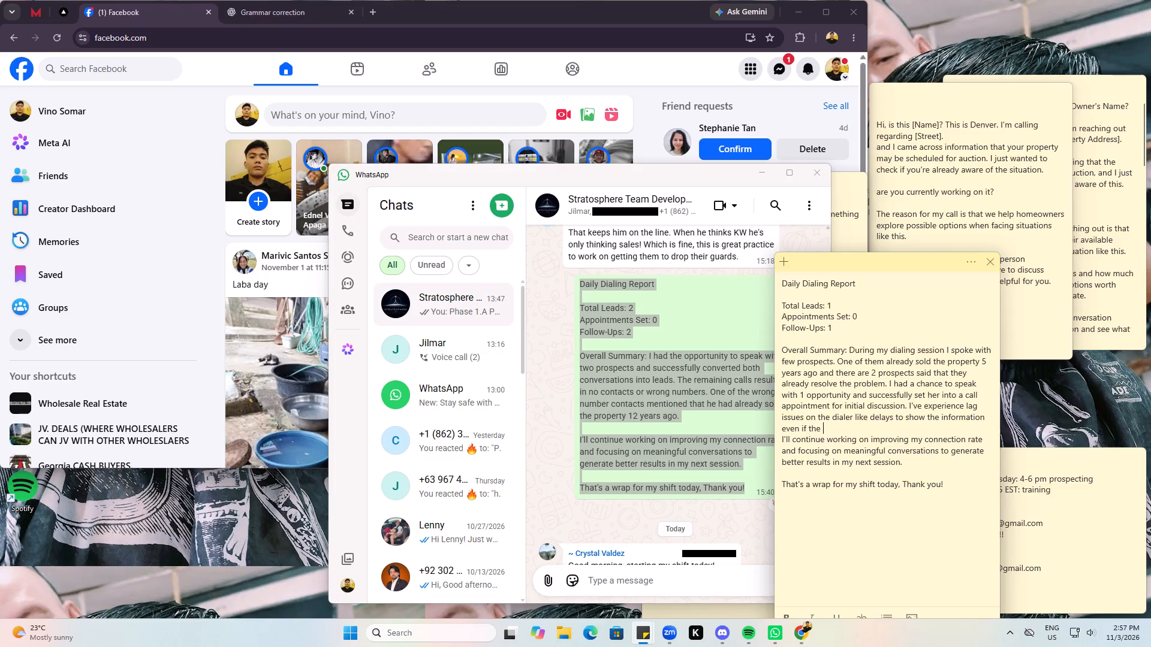
pyautogui.write('prospect')
pyautogui.press('space')
pyautogui.press('a')
pyautogui.press('l')
pyautogui.write('ready')
pyautogui.press('space')
pyautogui.press('s')
pyautogui.write('peaking')
pyautogui.press('space')
pyautogui.write('on')
pyautogui.press('space')
pyautogui.write('the phon a')
pyautogui.press('BackSpace')
pyautogui.press('BackSpace')
pyautogui.press('e')
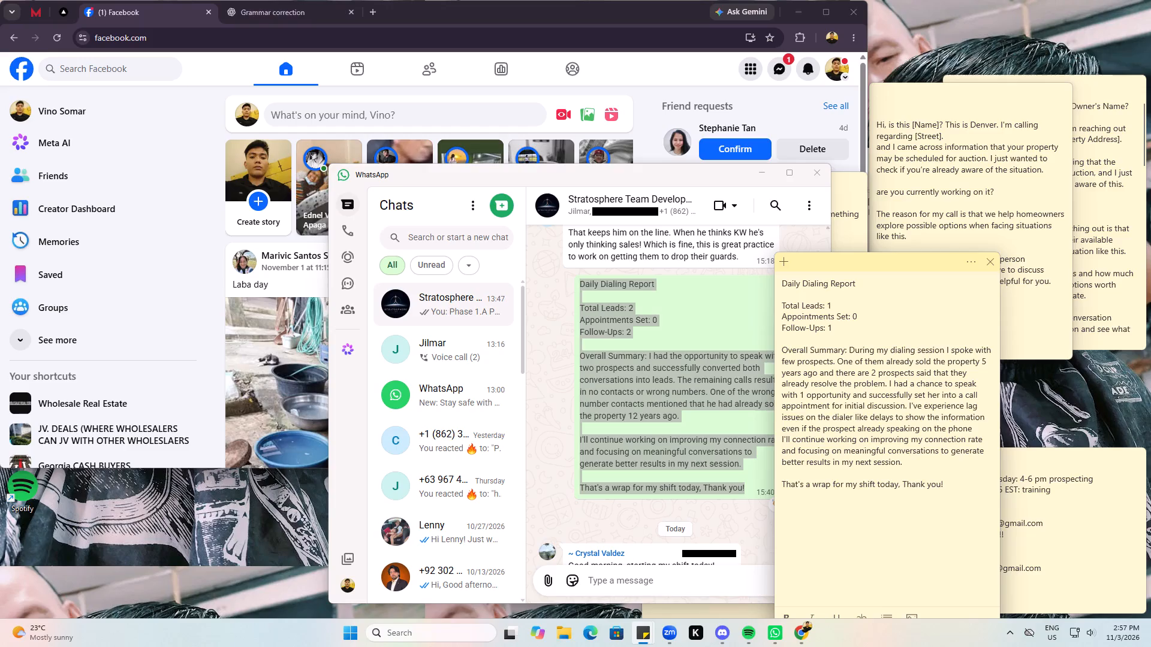
# Continue the dialer issues sentence with "and disposition delays and pausing my".
pyautogui.press('space')
pyautogui.write('and dispo')
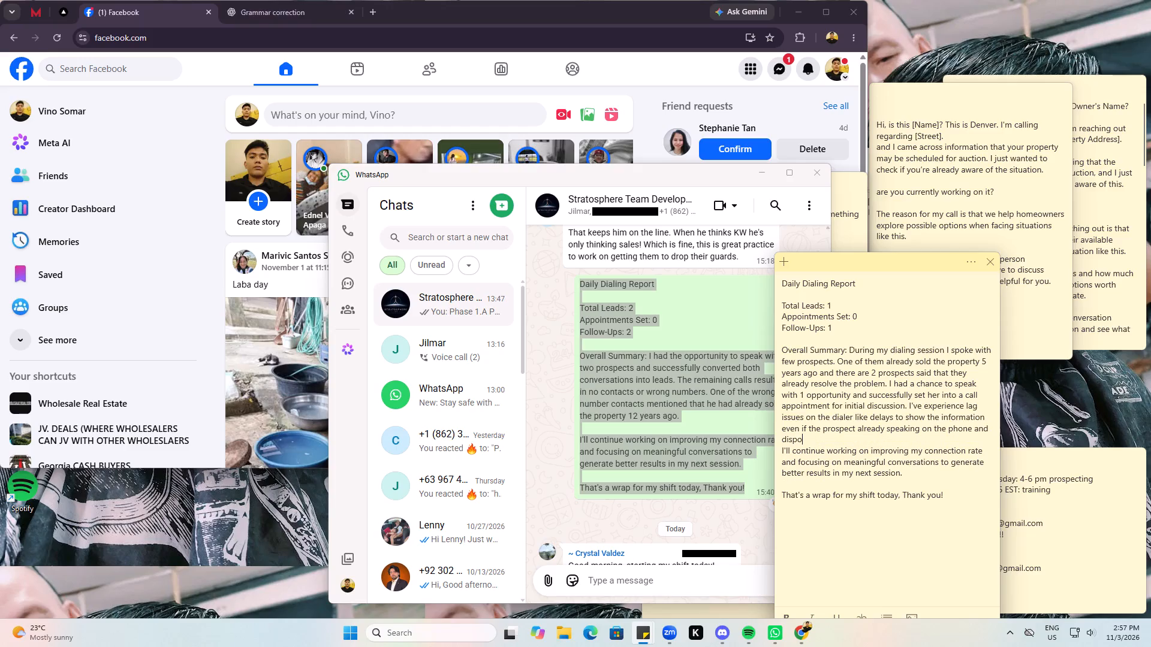
pyautogui.write('sition')
pyautogui.press('space')
pyautogui.write('delays a')
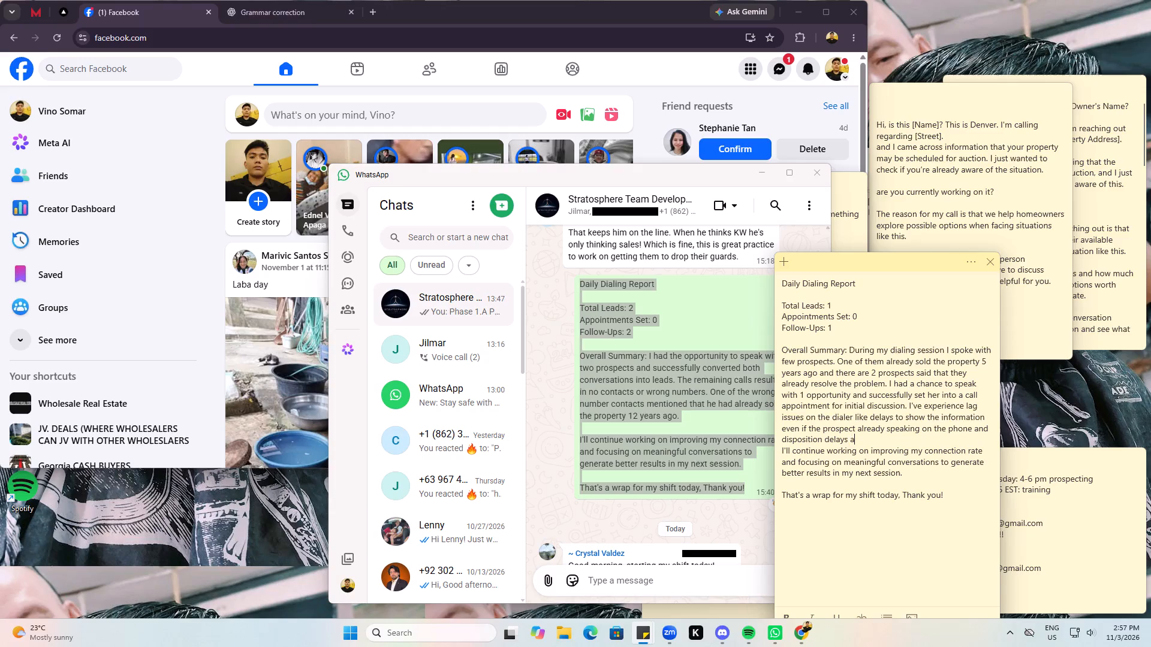
pyautogui.press('BackSpace')
pyautogui.write('and pausi')
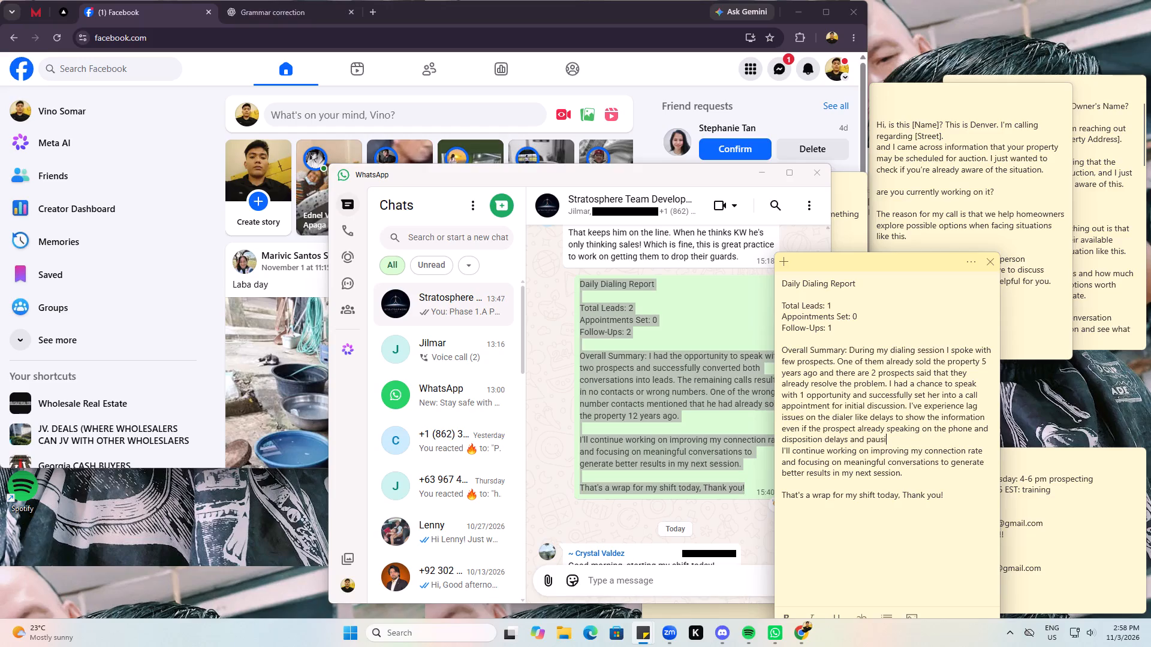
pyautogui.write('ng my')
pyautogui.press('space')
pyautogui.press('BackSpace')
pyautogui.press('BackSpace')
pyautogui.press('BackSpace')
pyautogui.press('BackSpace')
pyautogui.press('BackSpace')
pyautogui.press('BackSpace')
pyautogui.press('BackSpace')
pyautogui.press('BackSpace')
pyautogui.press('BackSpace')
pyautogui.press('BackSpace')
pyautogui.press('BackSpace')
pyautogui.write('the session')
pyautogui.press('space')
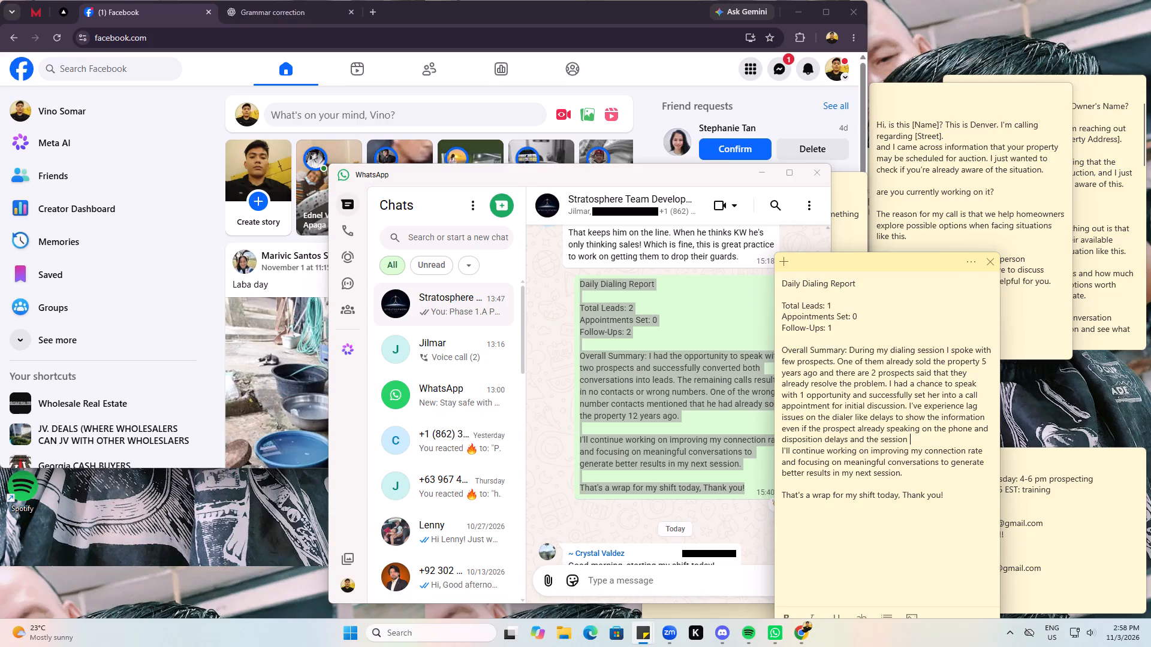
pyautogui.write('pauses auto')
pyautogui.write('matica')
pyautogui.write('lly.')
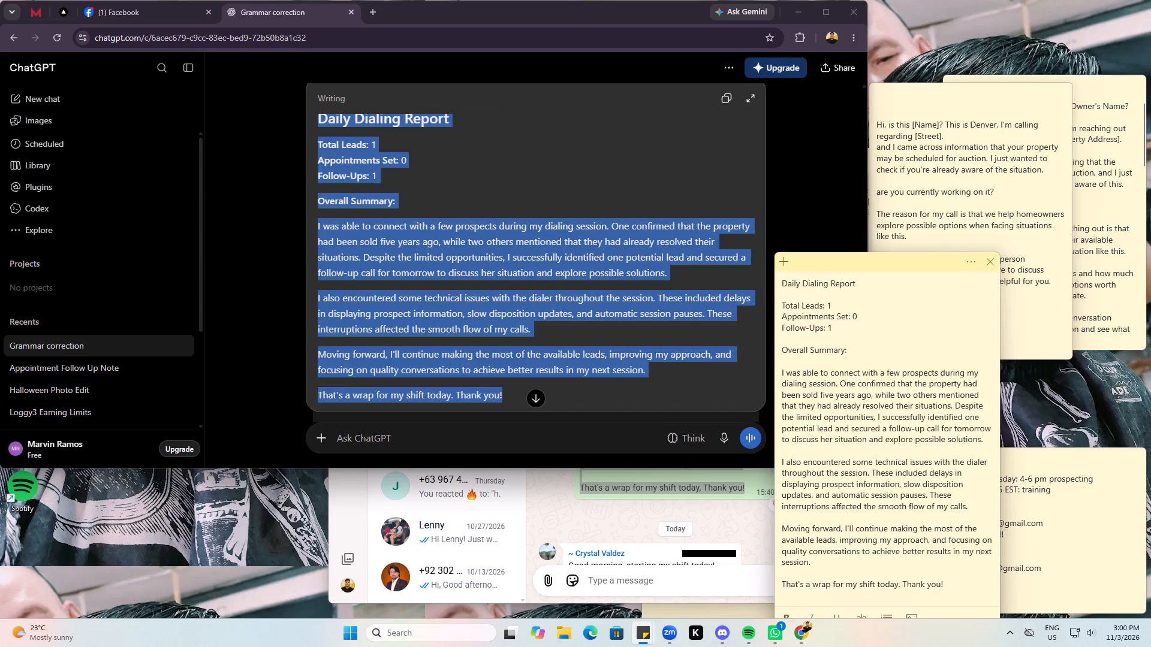
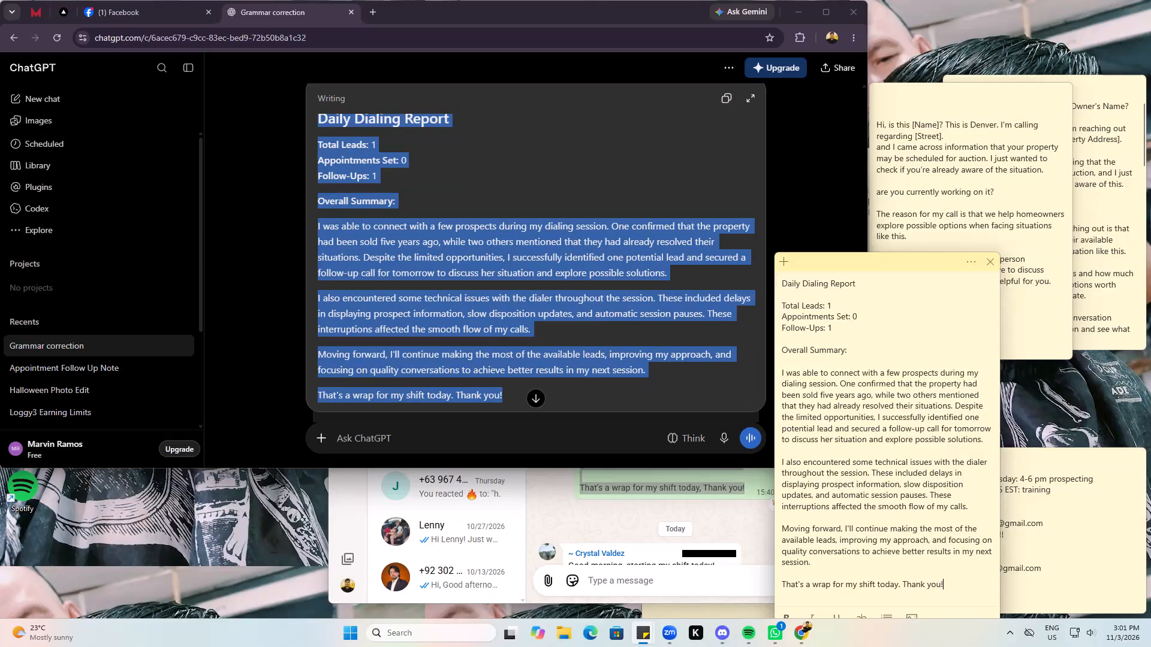
# Cut the entire Daily Dialing Report text, from the title to the closing thank-you line, out of the sticky note.
pyautogui.moveTo(959, 590); pyautogui.dragTo(866, 501)
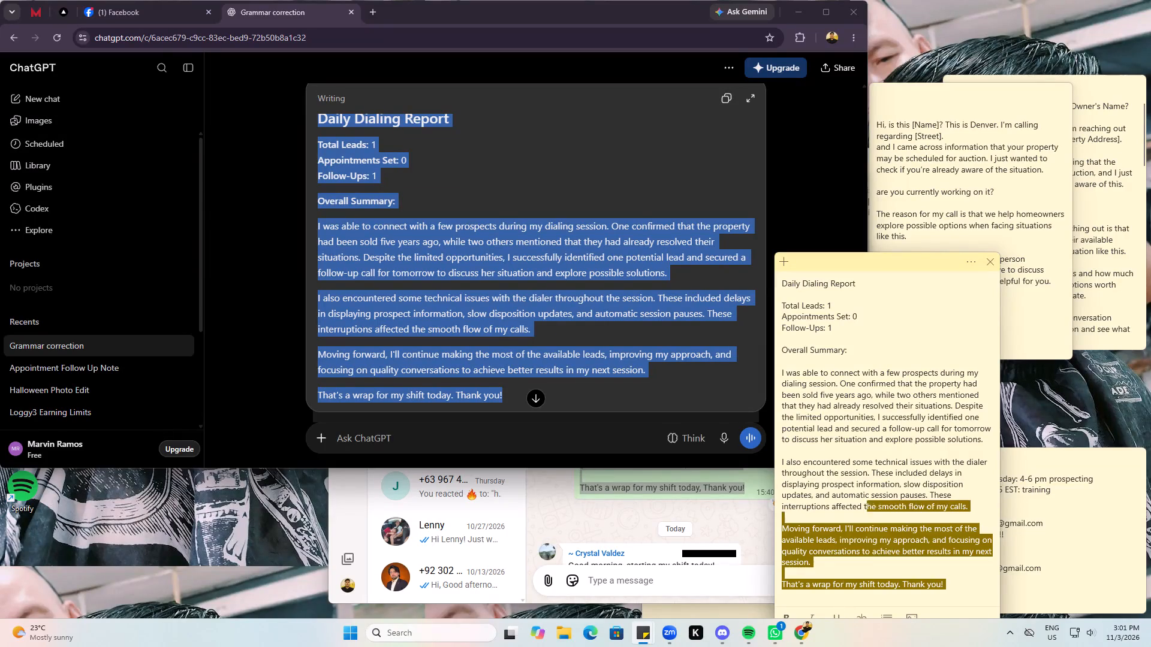
pyautogui.moveTo(866, 501); pyautogui.dragTo(824, 399)
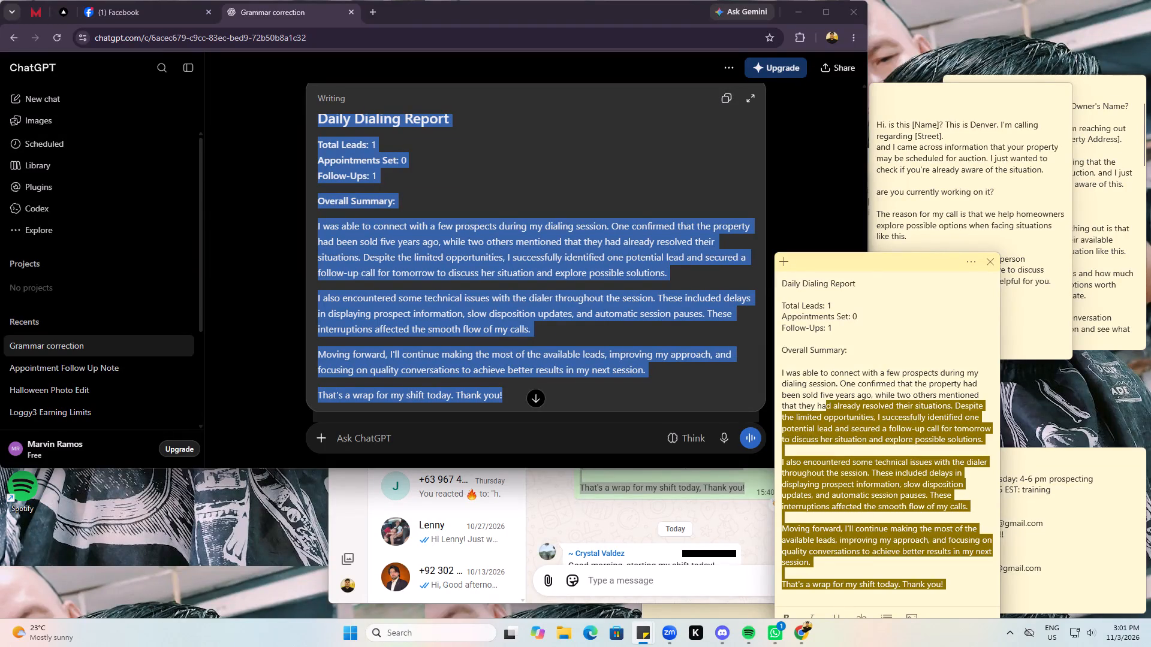
pyautogui.moveTo(824, 399); pyautogui.dragTo(809, 341)
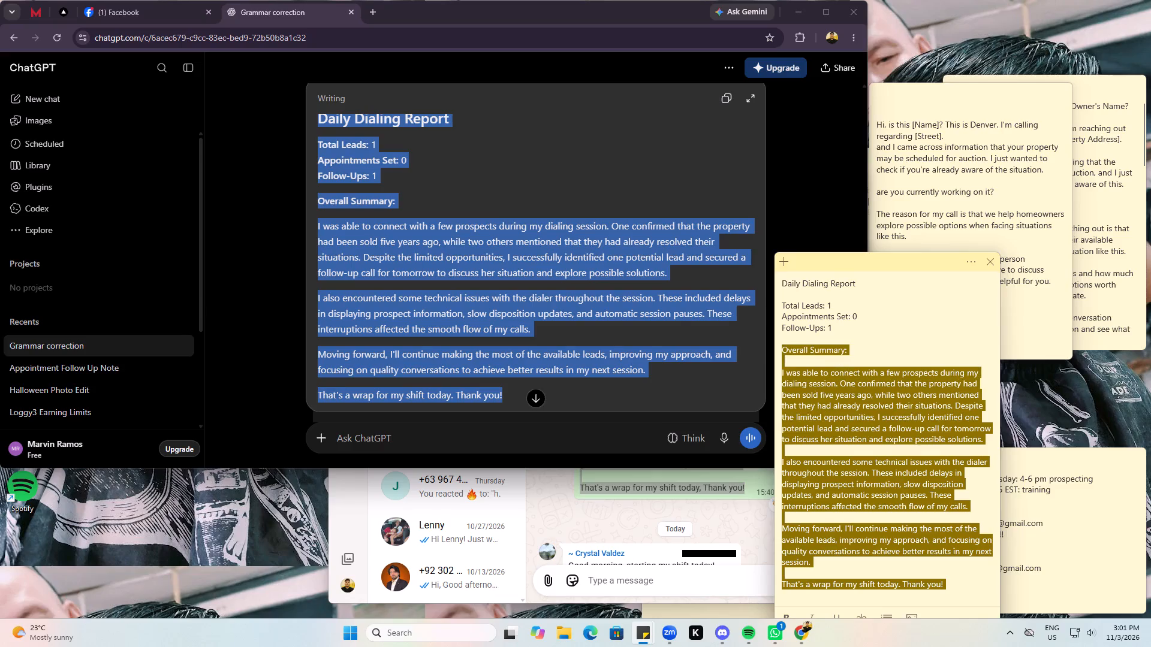
pyautogui.moveTo(809, 341); pyautogui.dragTo(801, 314)
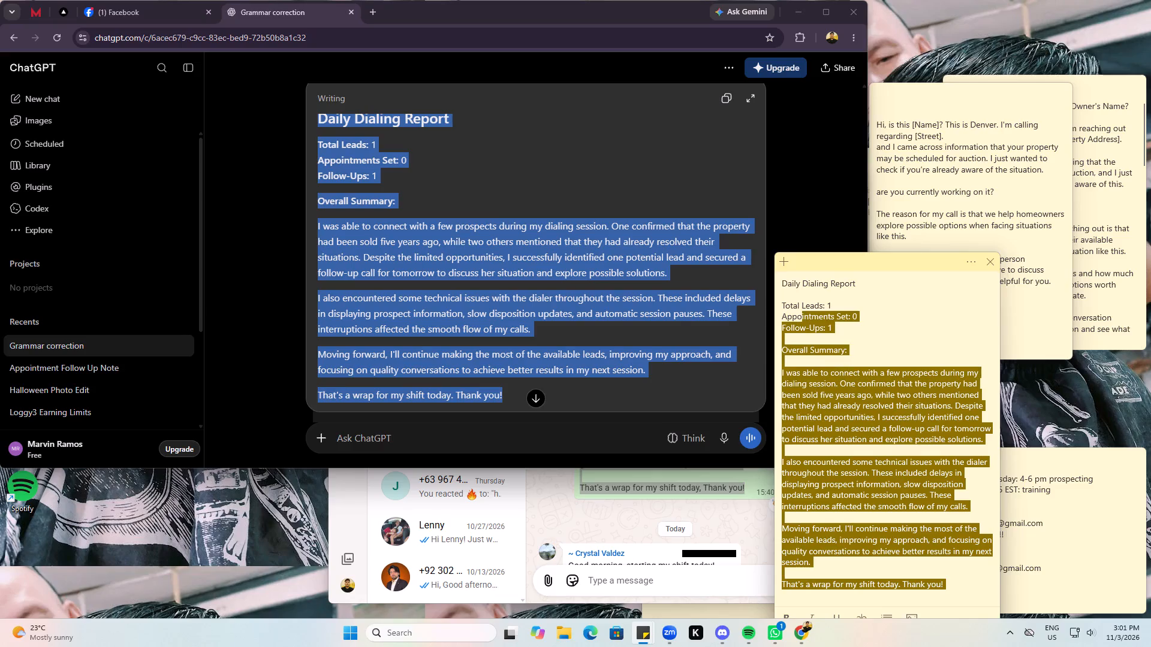
pyautogui.moveTo(801, 314); pyautogui.dragTo(792, 294)
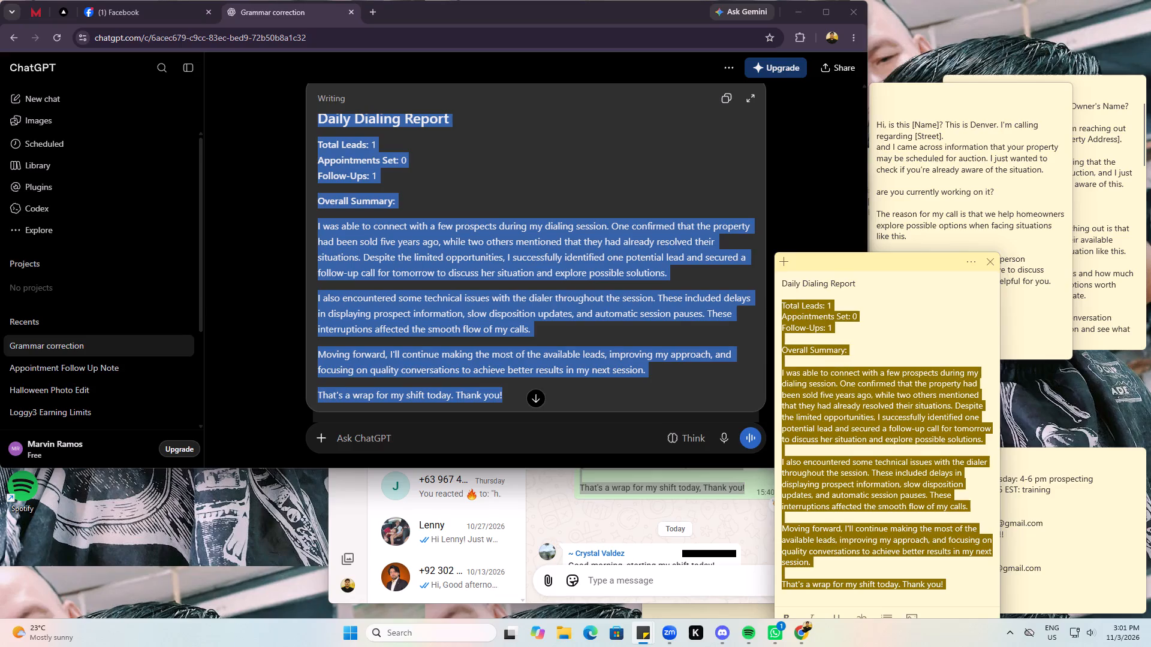
pyautogui.moveTo(792, 294); pyautogui.dragTo(781, 282)
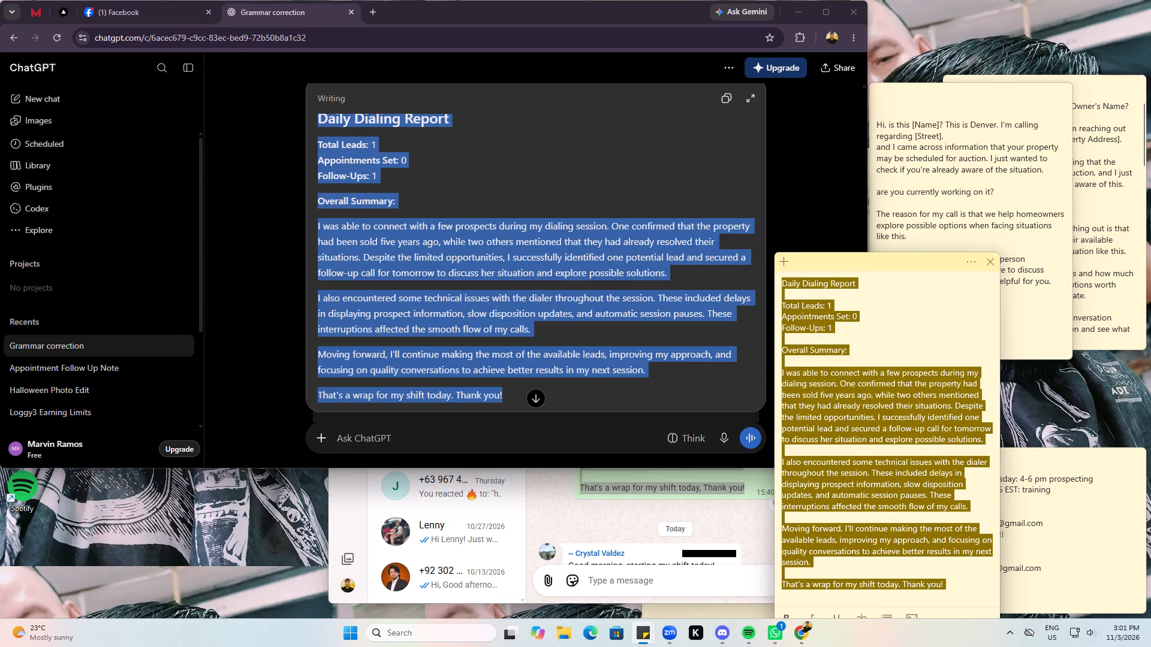
pyautogui.hotkey('ctrl', 'x')
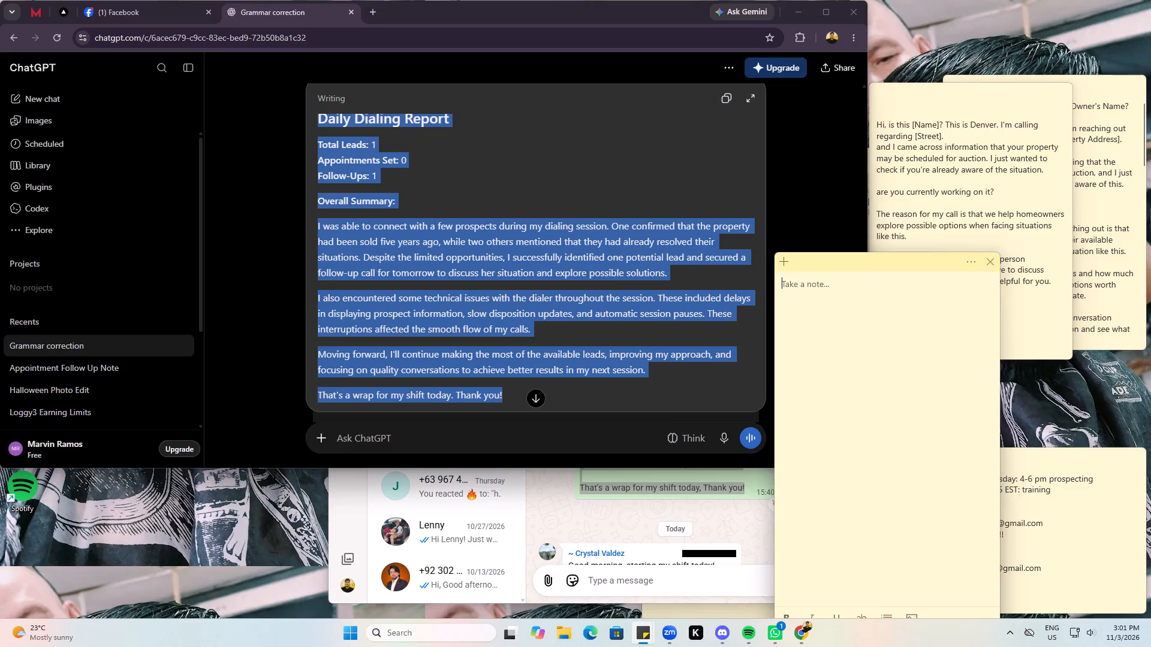
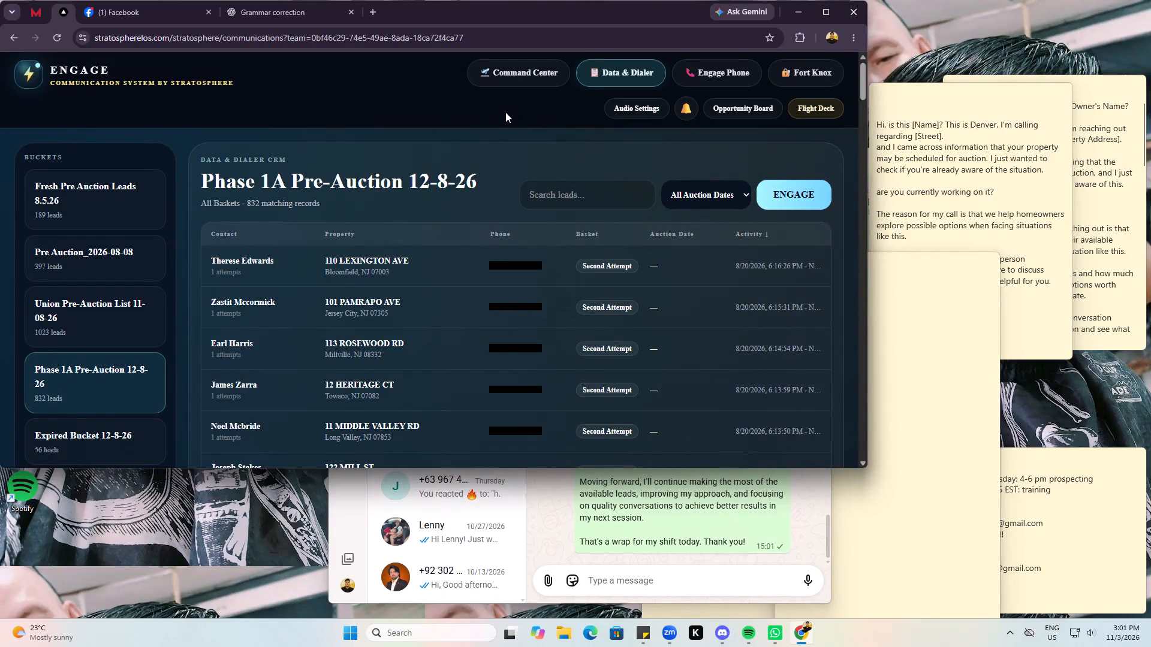
# Go from the Engage lead list to the Stratosphere Flight Deck and end the active shift, opening its Mission Debrief form.
pyautogui.scroll(-3, 505, 112)
pyautogui.scroll(12, 505, 326)
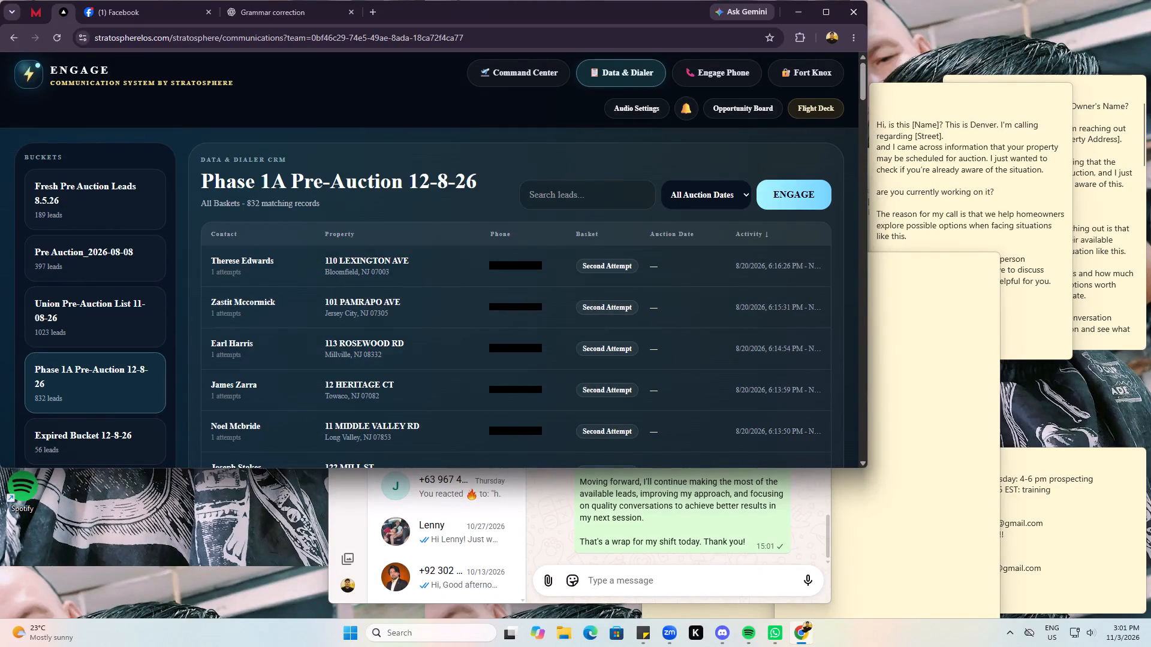
pyautogui.click(807, 111)
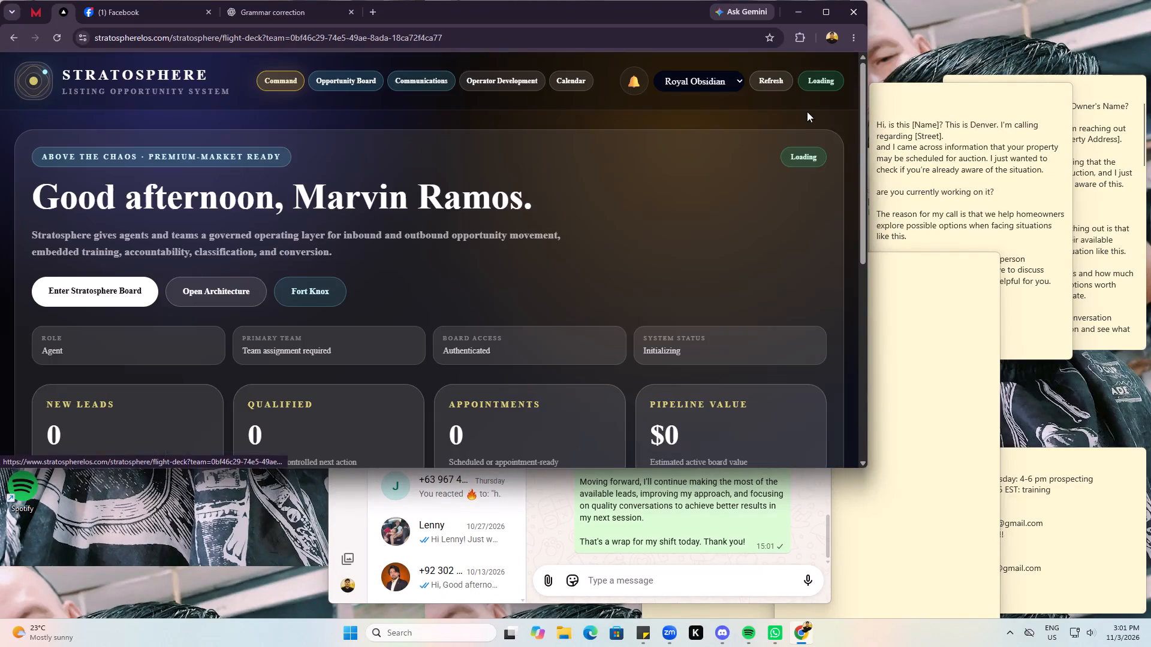
pyautogui.scroll(-4, 366, 264)
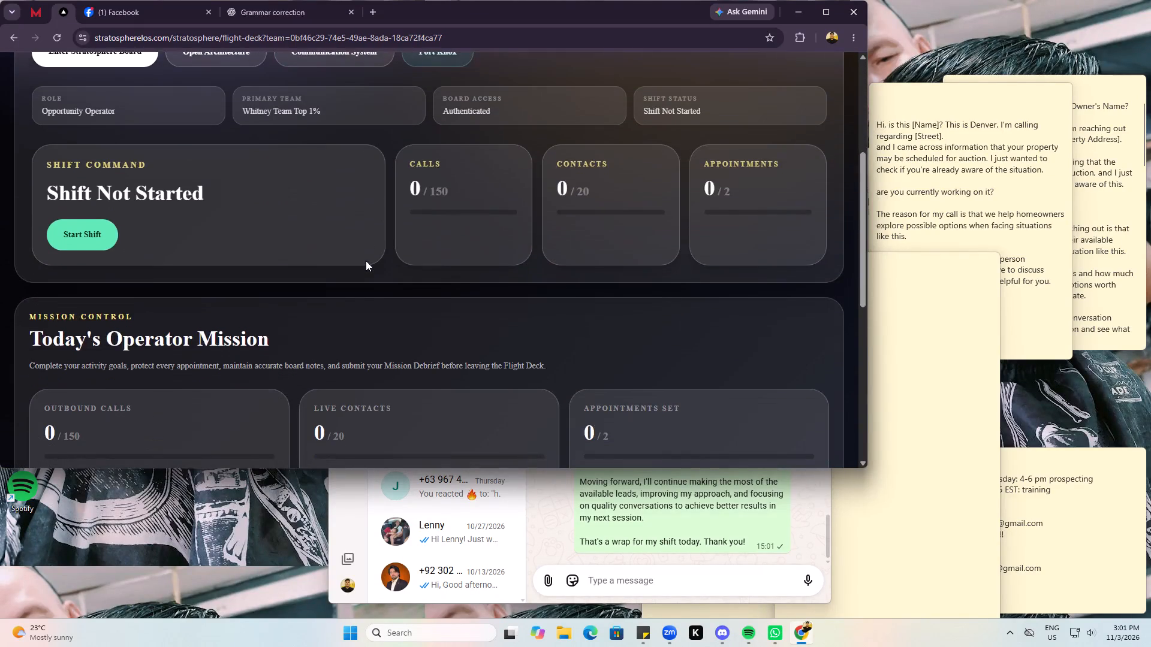
pyautogui.scroll(1, 366, 261)
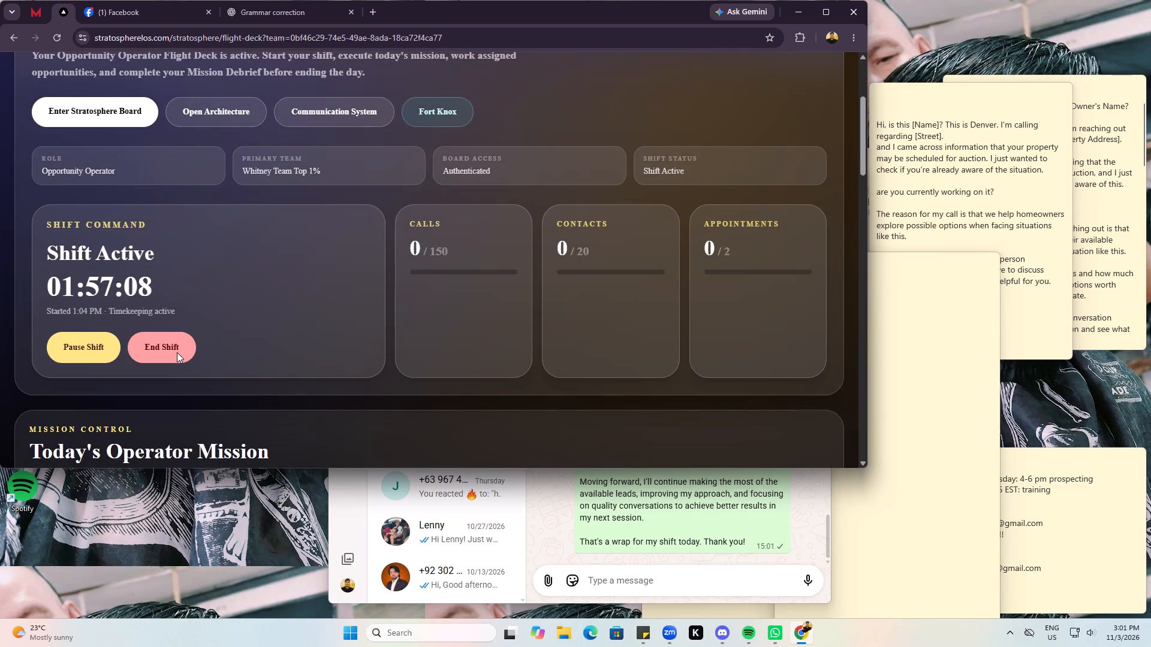
pyautogui.click(177, 352)
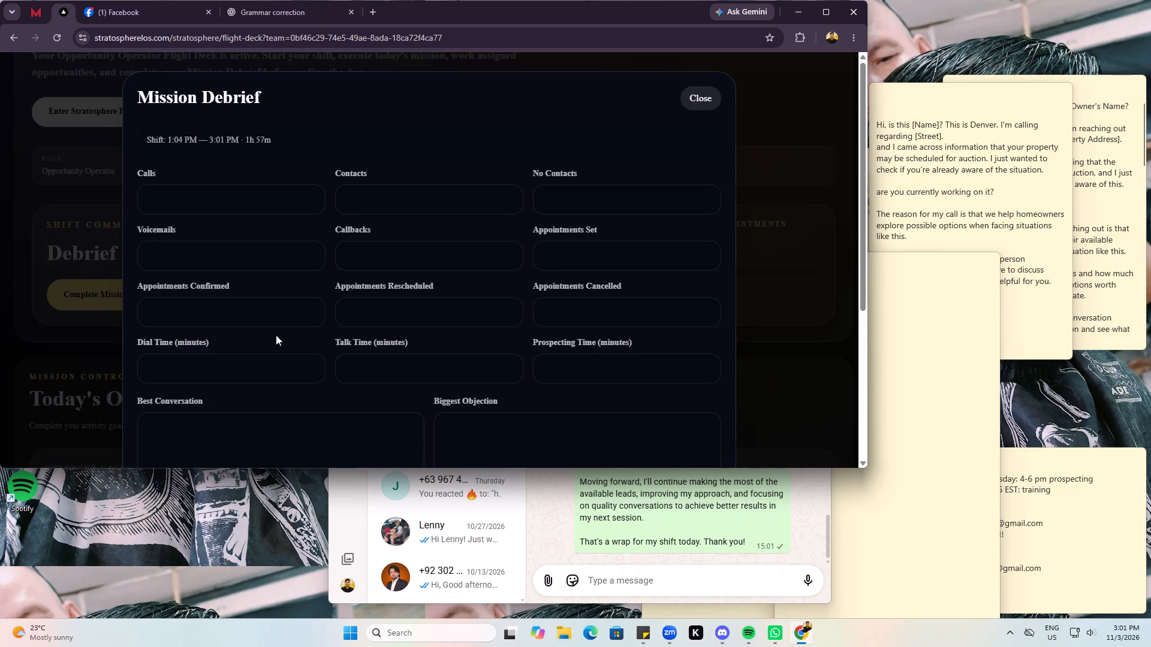
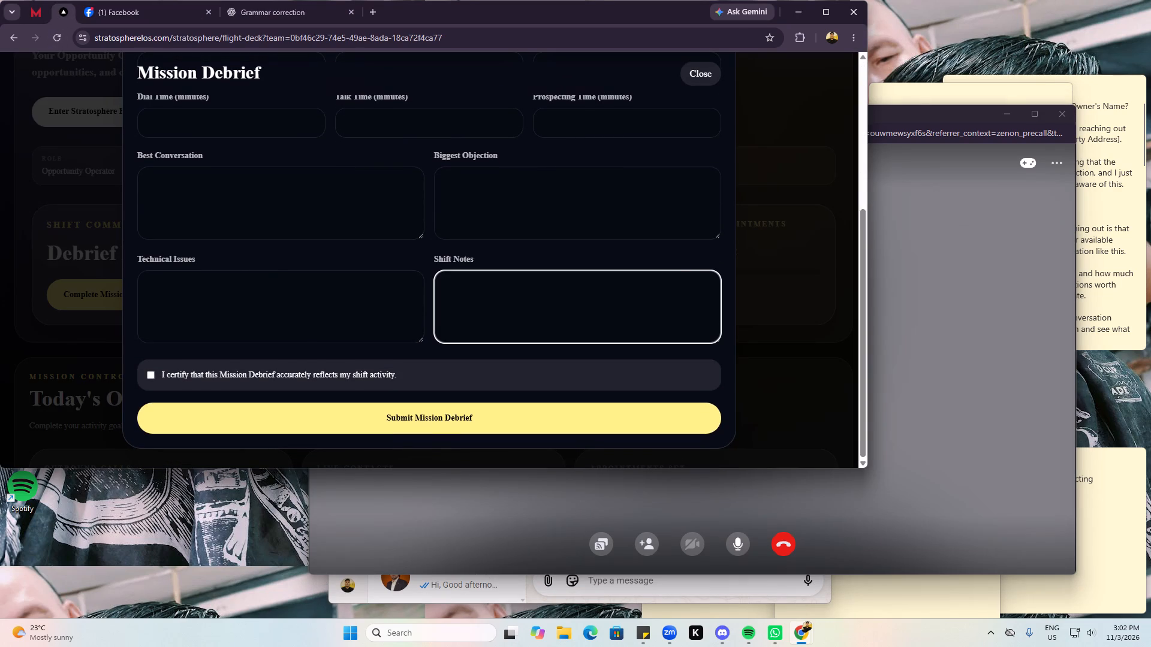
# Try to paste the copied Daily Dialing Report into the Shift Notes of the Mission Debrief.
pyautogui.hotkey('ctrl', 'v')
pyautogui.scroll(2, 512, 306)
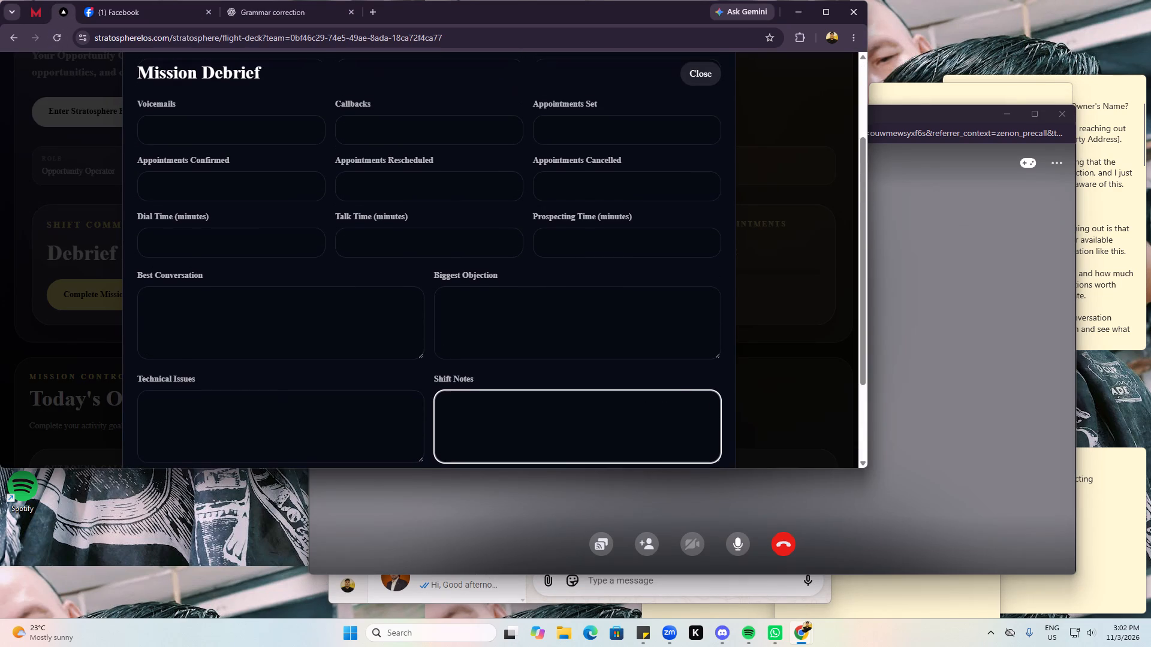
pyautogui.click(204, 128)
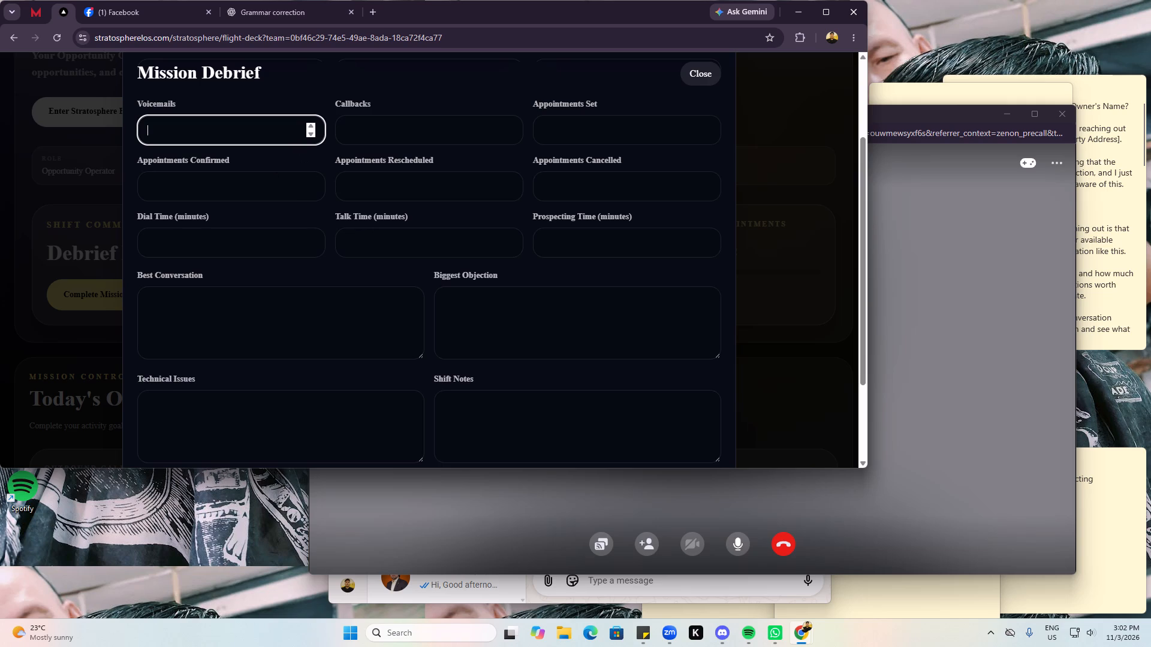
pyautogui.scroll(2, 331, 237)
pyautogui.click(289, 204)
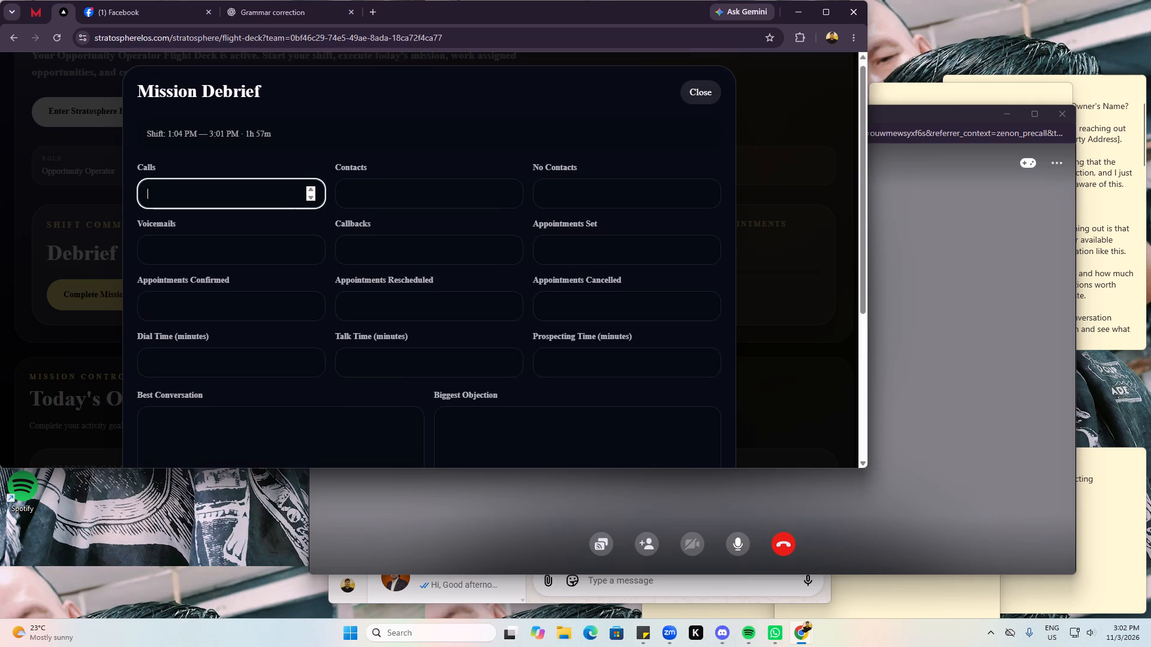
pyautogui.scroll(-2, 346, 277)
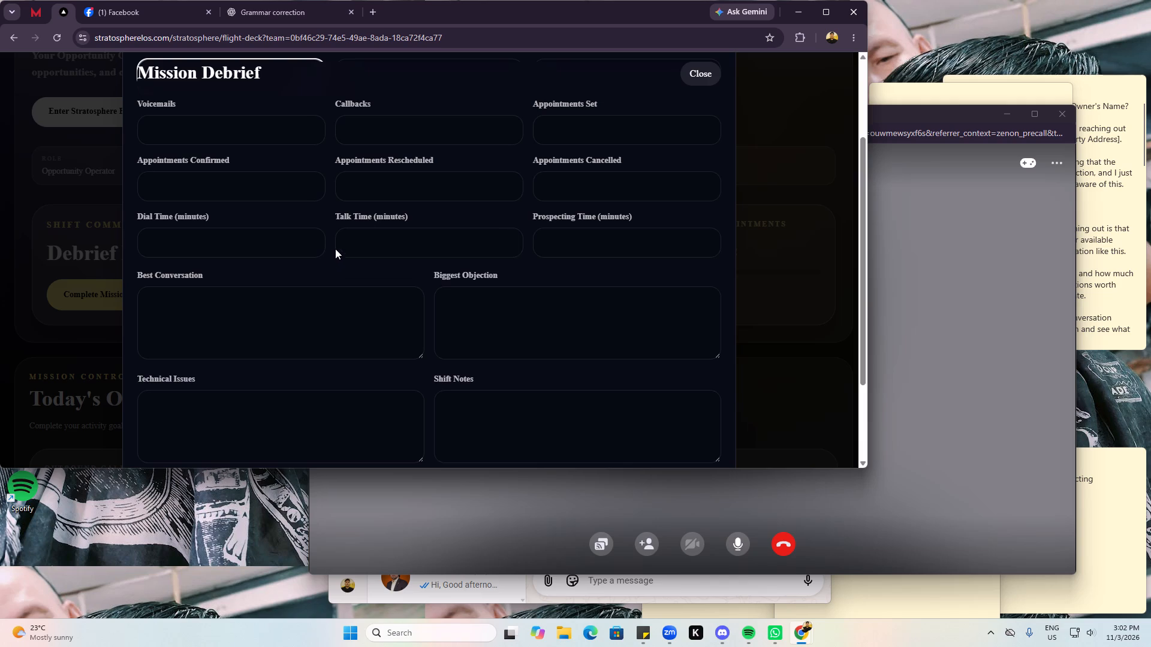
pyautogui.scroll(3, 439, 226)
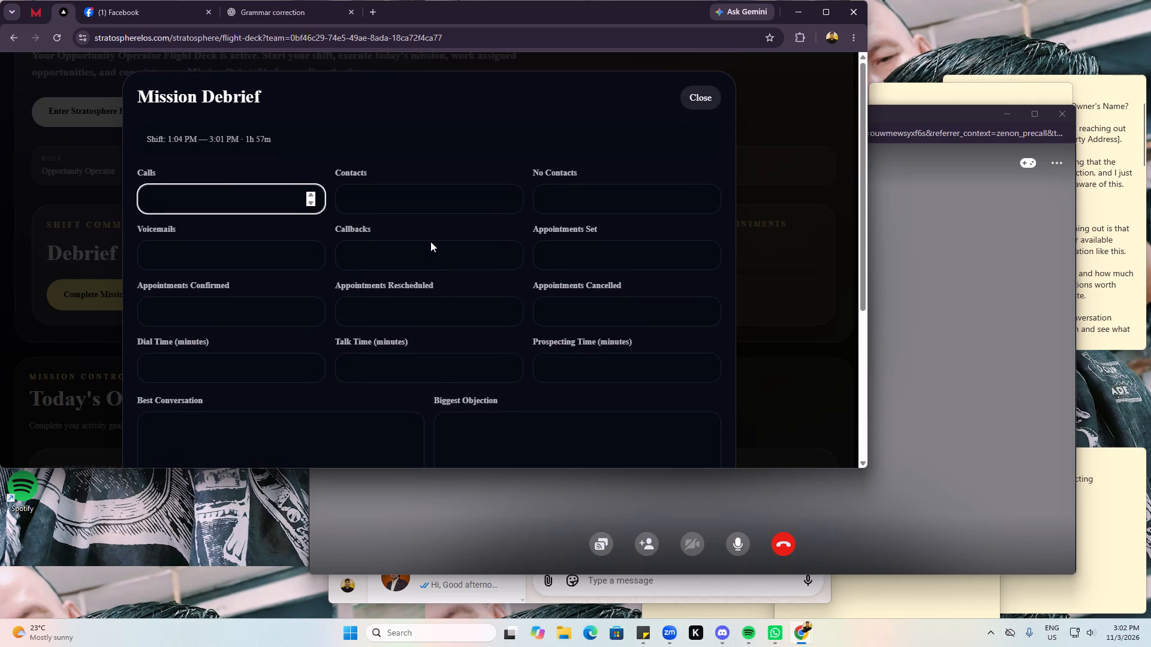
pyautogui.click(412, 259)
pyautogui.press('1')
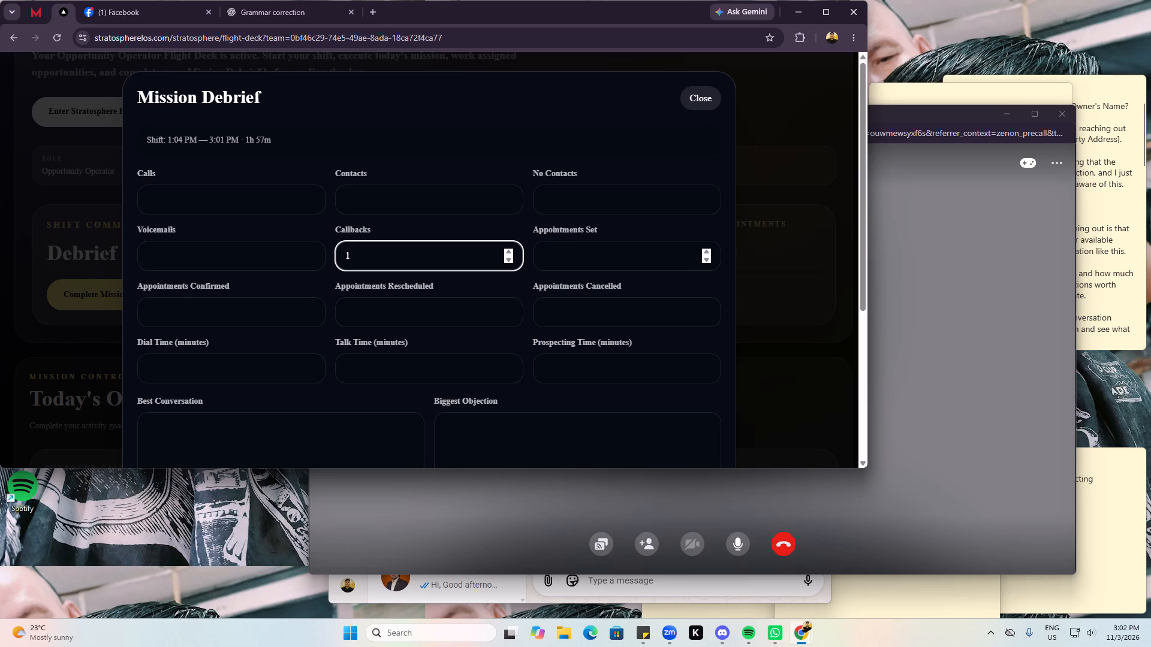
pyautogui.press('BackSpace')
# Paste the Daily Dialing Report into the Mission Debrief's Shift Notes and certify that the debrief accurately reflects the shift activity.
pyautogui.scroll(-4, 506, 273)
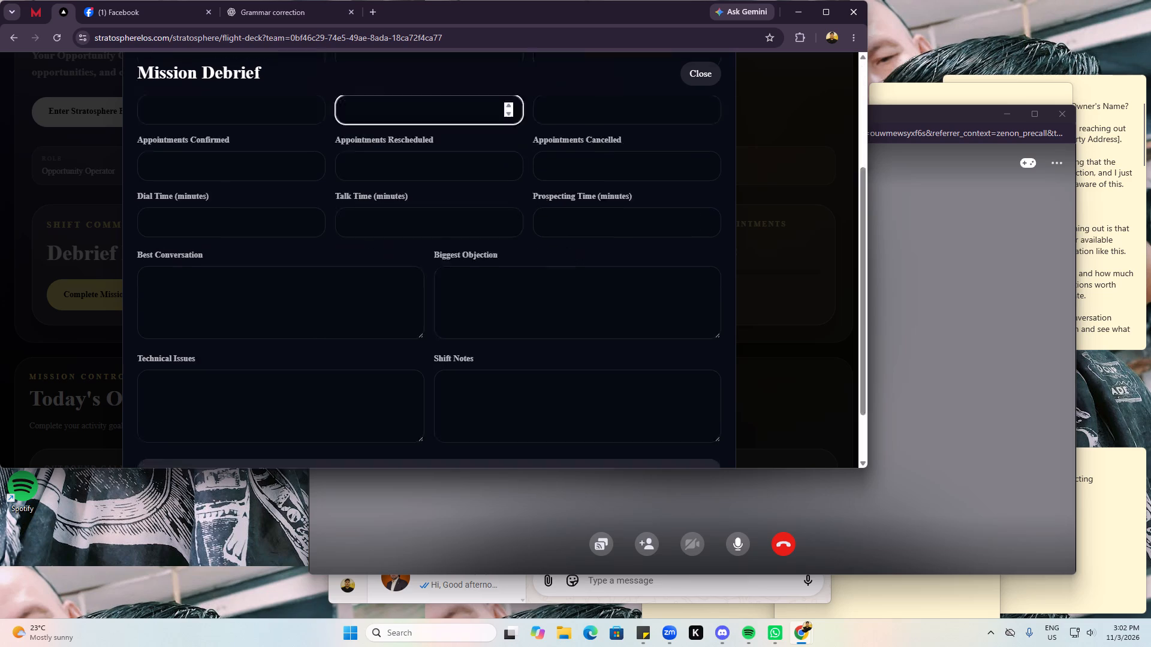
pyautogui.click(537, 312)
pyautogui.hotkey('ctrl', 'v')
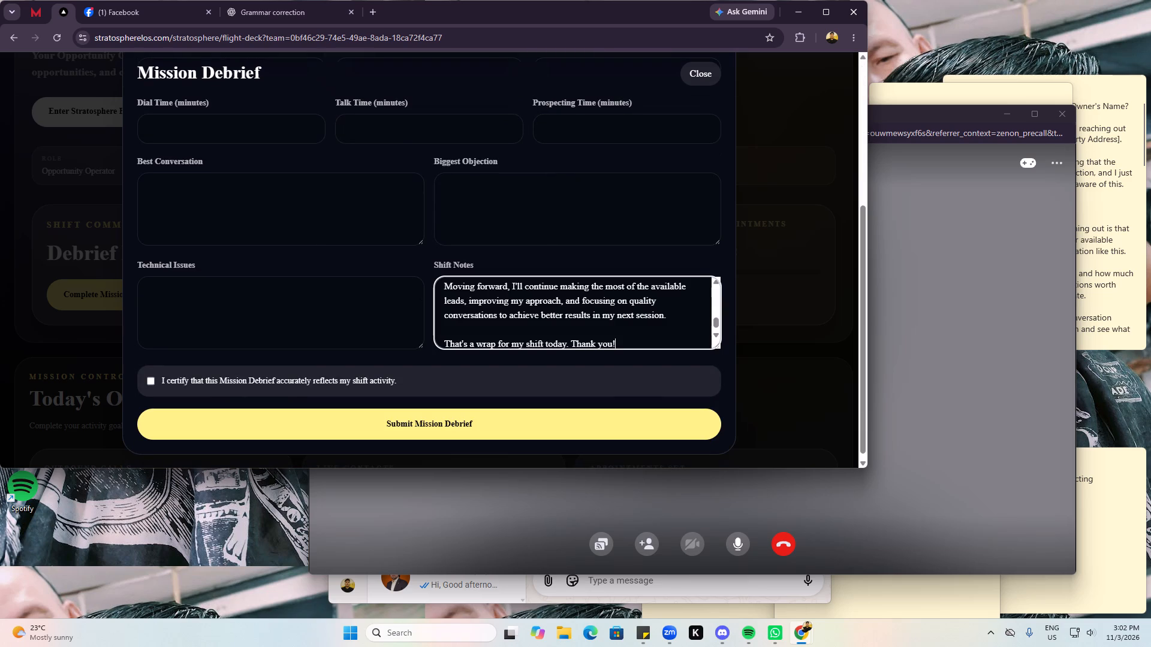
pyautogui.click(152, 381)
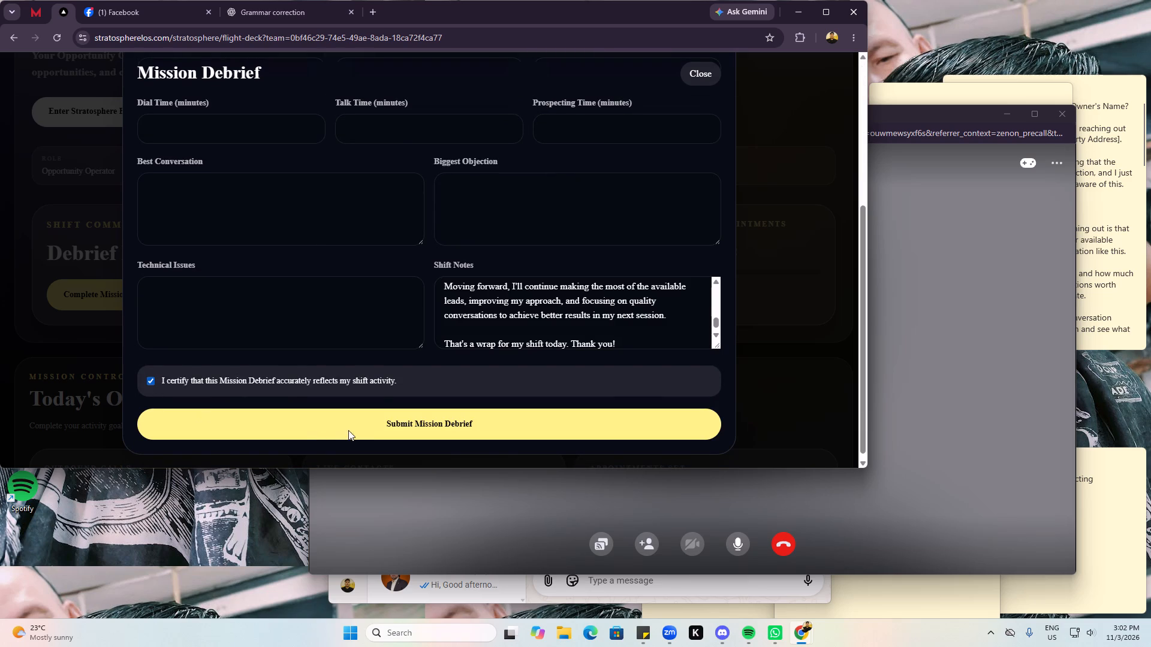
# Enter 1 for Callbacks and 0 for Appointments Confirmed, Rescheduled, Cancelled and Set in the Mission Debrief.
pyautogui.scroll(3, 391, 380)
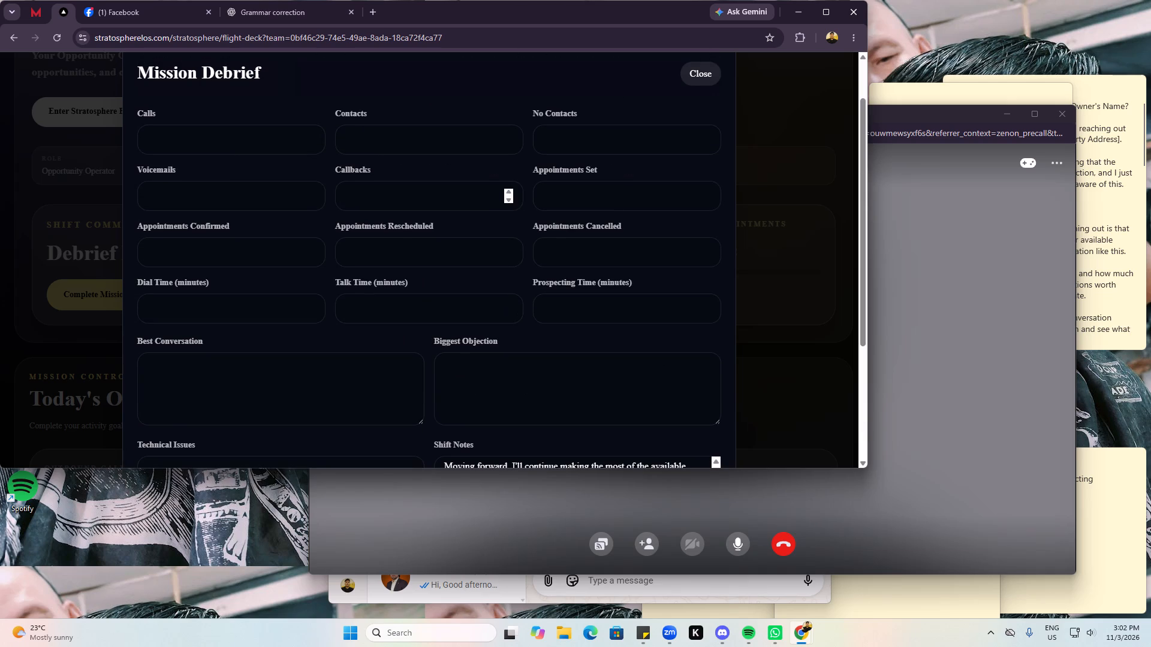
pyautogui.click(393, 187)
pyautogui.press('1')
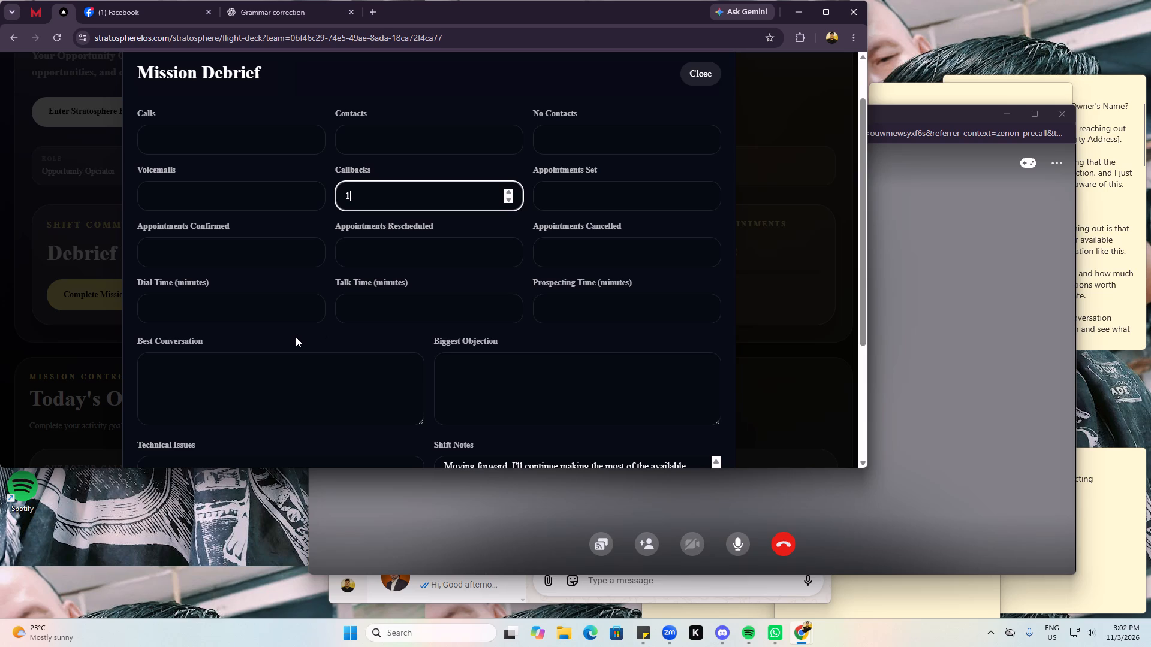
pyautogui.click(246, 246)
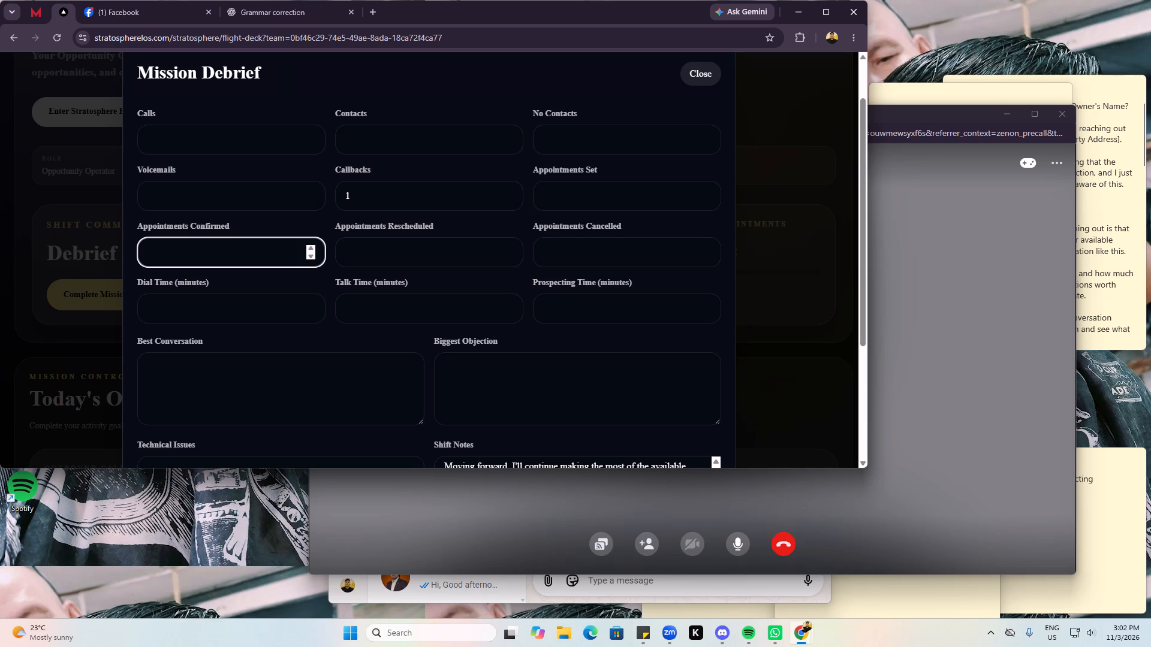
pyautogui.press('0')
pyautogui.click(415, 265)
pyautogui.press('0')
pyautogui.click(593, 247)
pyautogui.press('0')
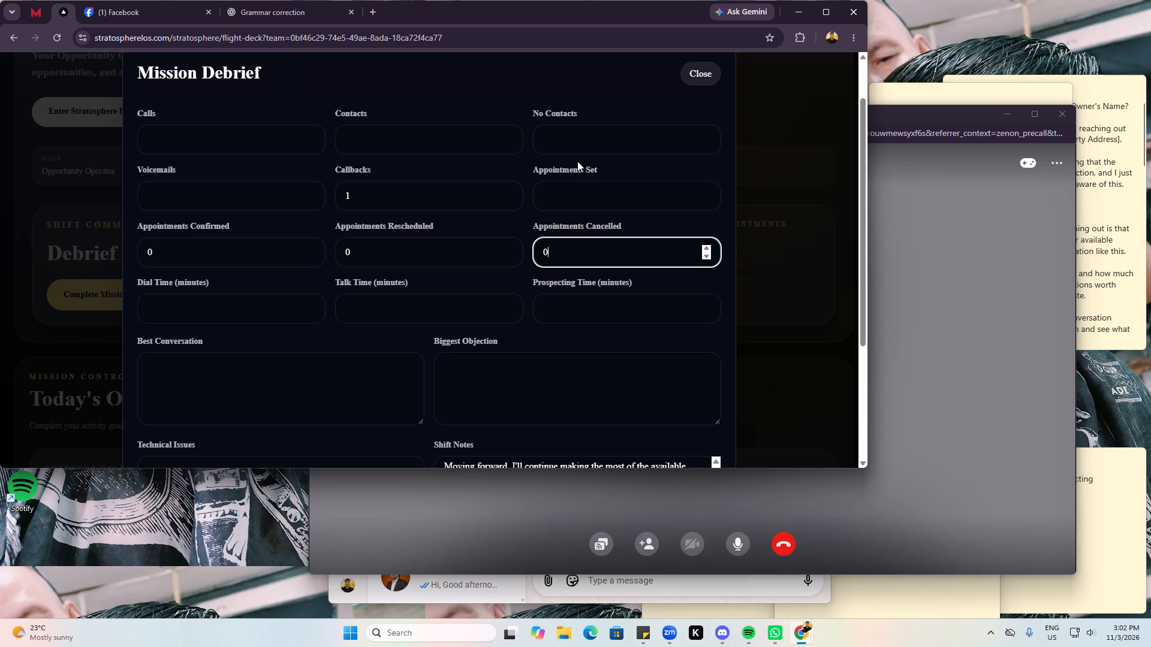
pyautogui.click(577, 183)
pyautogui.press('0')
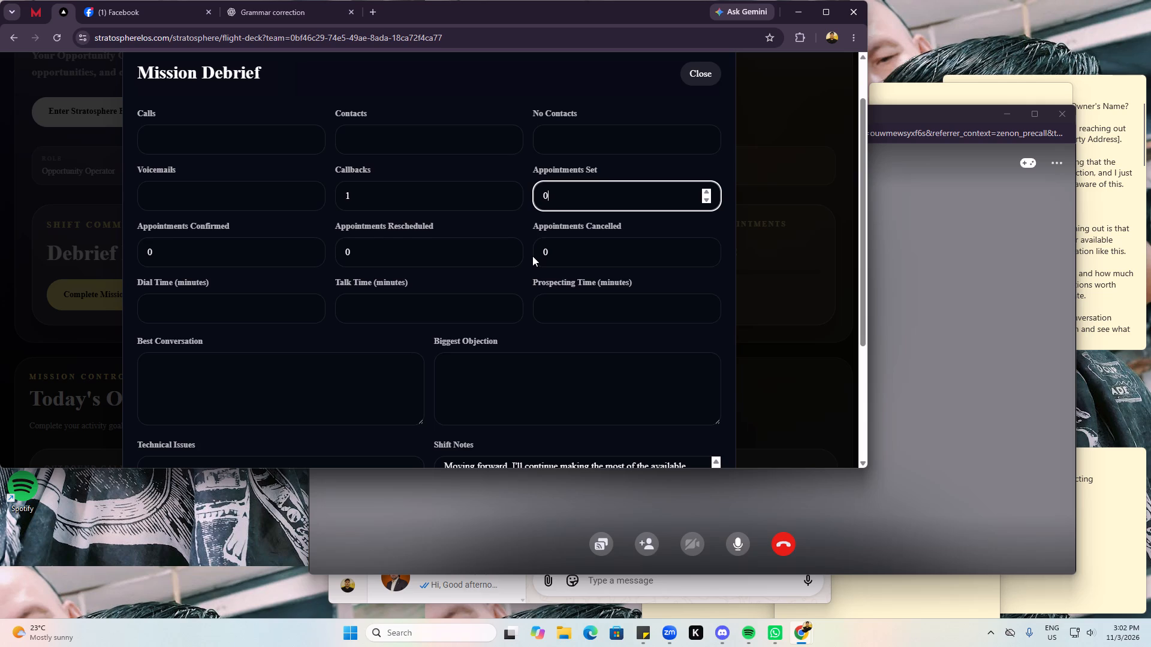
# Review the end of the pasted report in the Mission Debrief's Shift Notes.
pyautogui.scroll(-4, 545, 271)
pyautogui.scroll(-3, 510, 320)
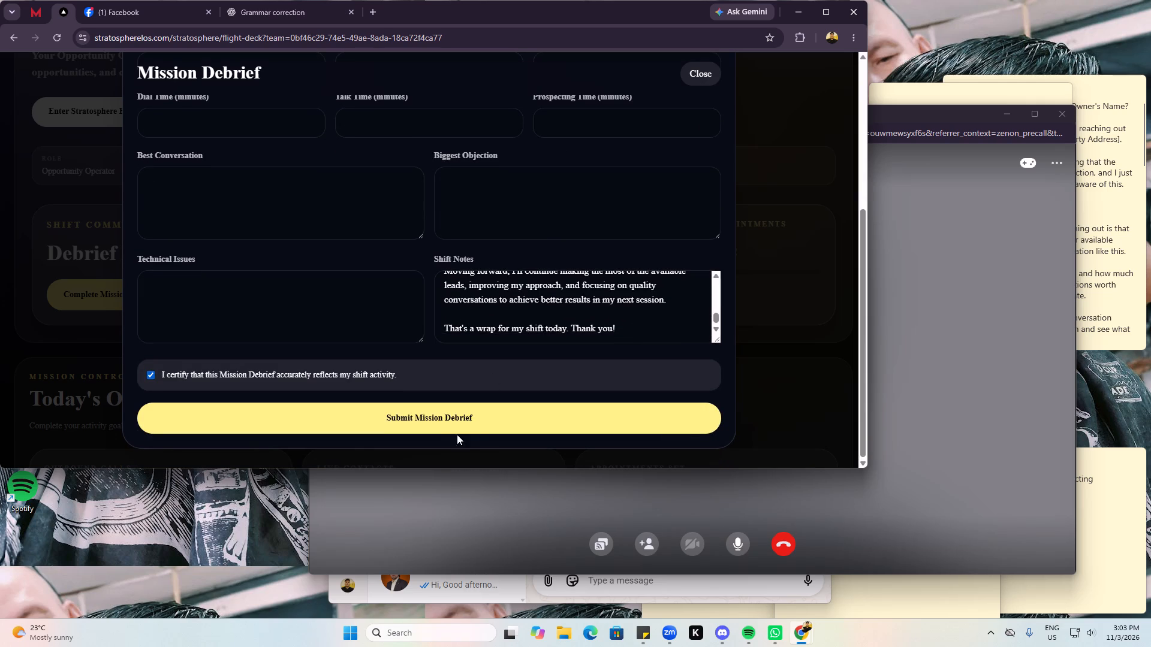
pyautogui.scroll(1, 540, 298)
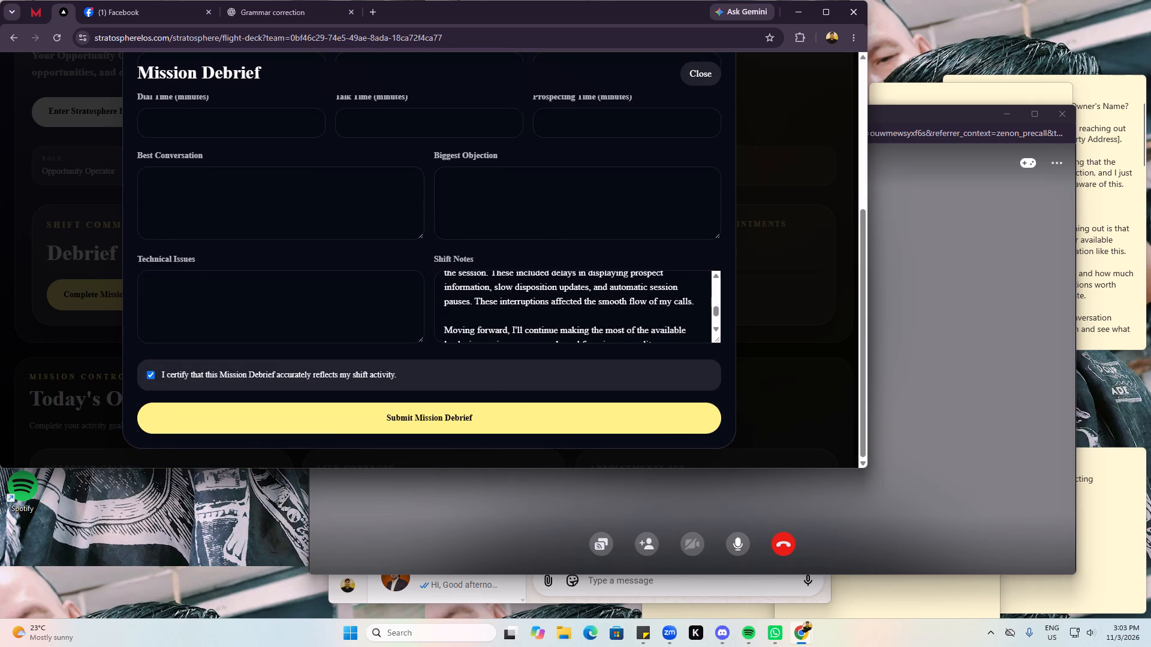
pyautogui.scroll(-1, 540, 304)
pyautogui.scroll(1, 565, 298)
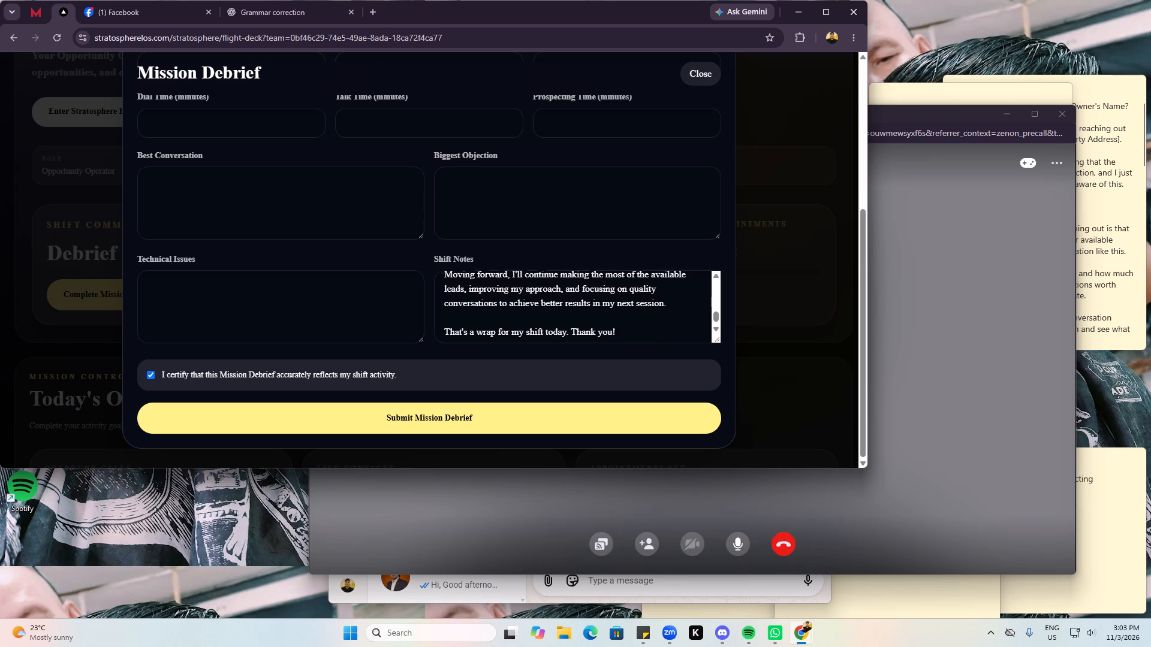
# Copy the dialer technical issues paragraph from the Shift Notes into the Mission Debrief's Technical Issues.
pyautogui.moveTo(700, 303); pyautogui.dragTo(465, 276)
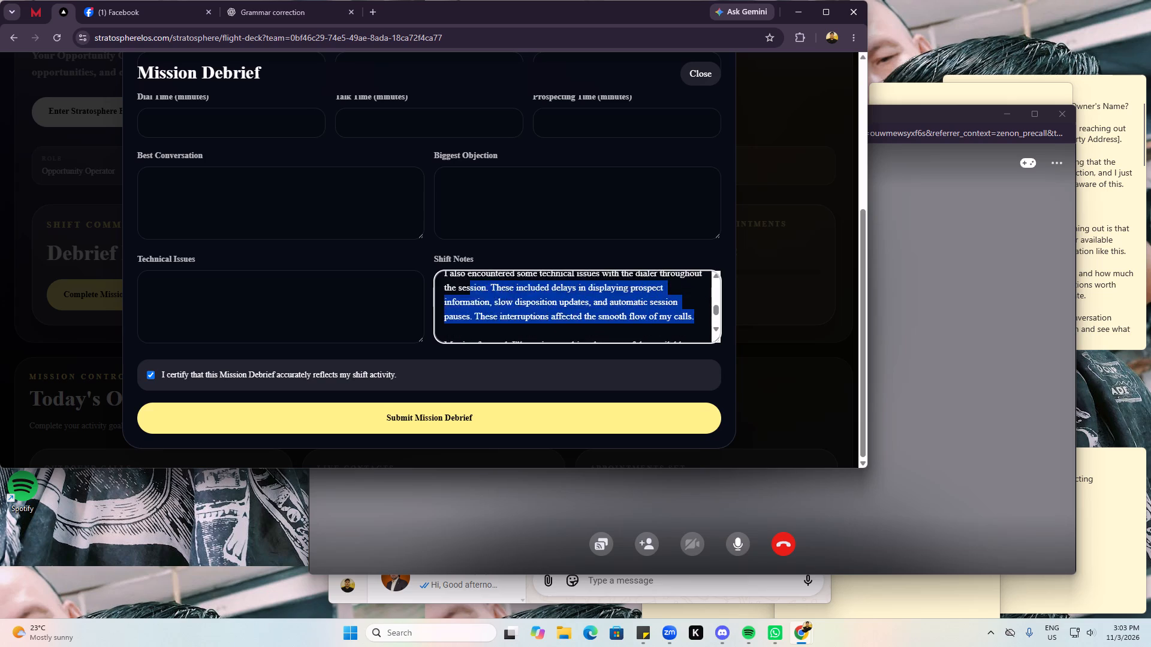
pyautogui.moveTo(465, 276); pyautogui.dragTo(450, 301)
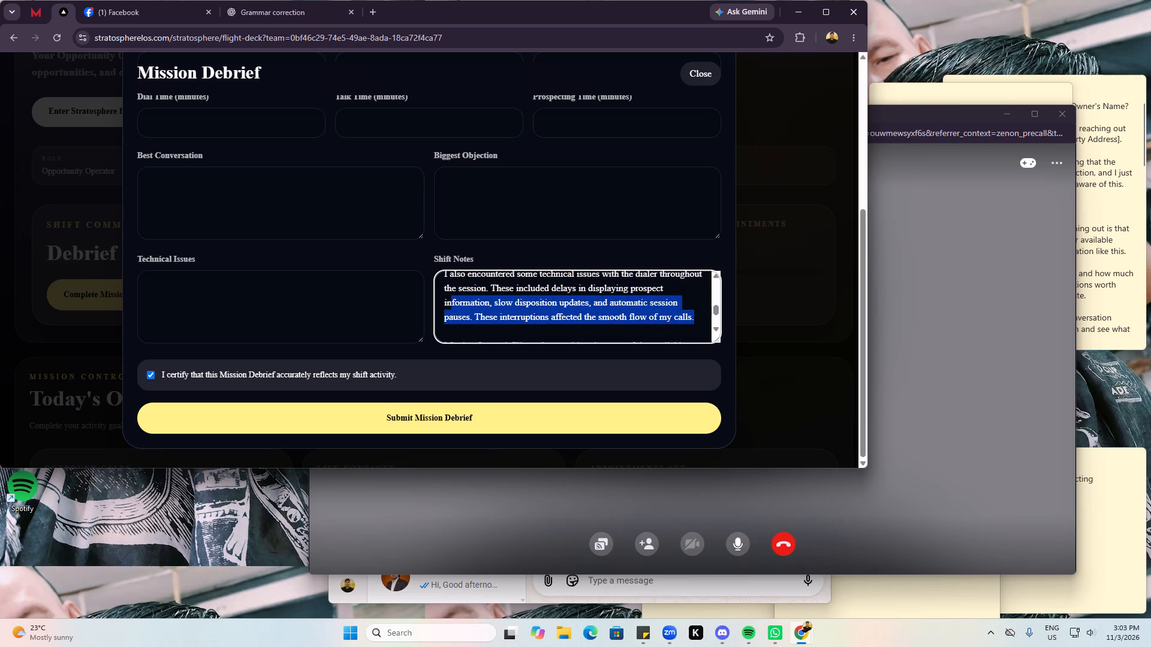
pyautogui.moveTo(450, 301); pyautogui.dragTo(444, 282)
pyautogui.hotkey('ctrl', 'c')
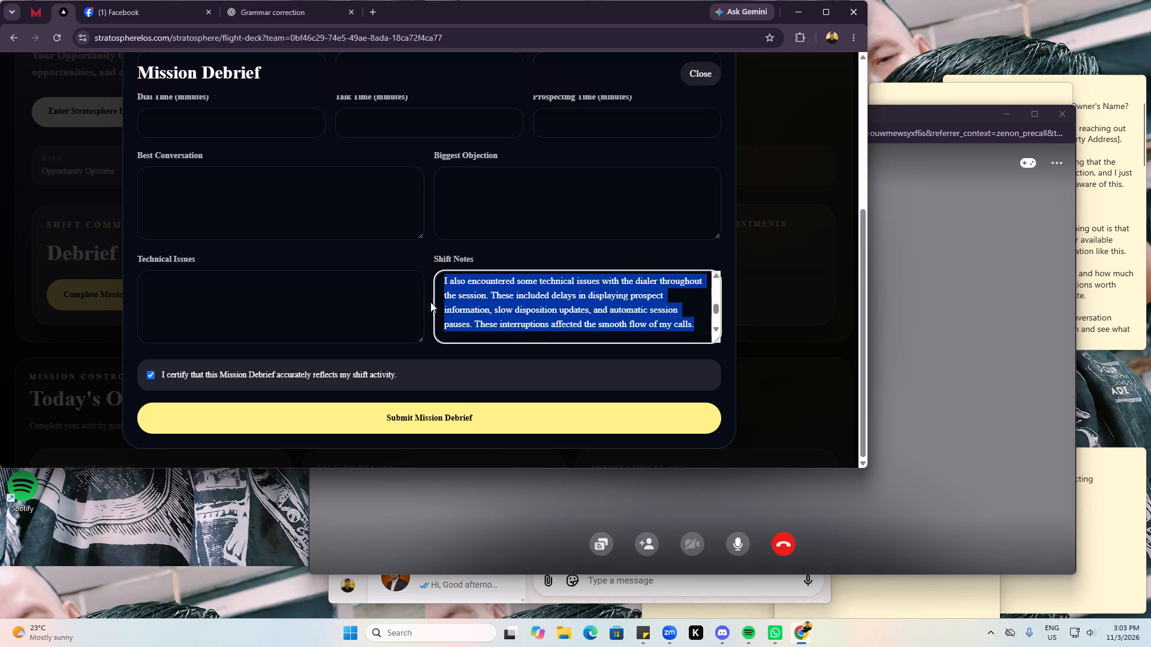
pyautogui.click(229, 294)
pyautogui.hotkey('ctrl', 'v')
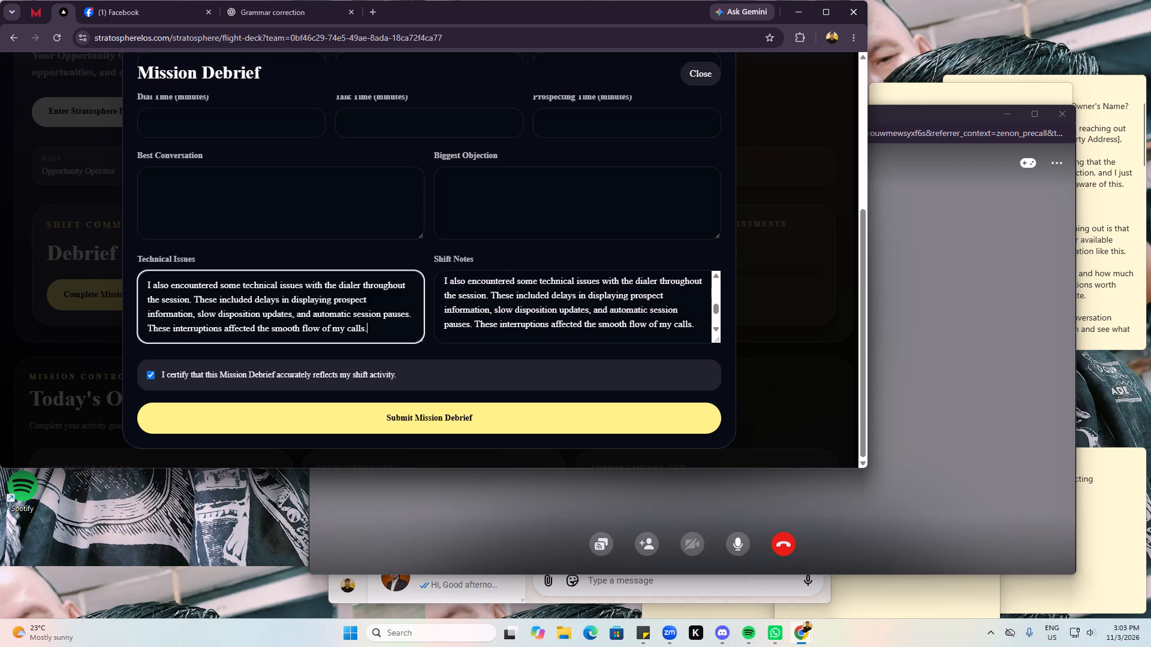
# Remove the word "also" from the opening sentence of the Technical Issues text so it starts "I encountered some technical issues".
pyautogui.moveTo(171, 285); pyautogui.dragTo(159, 284)
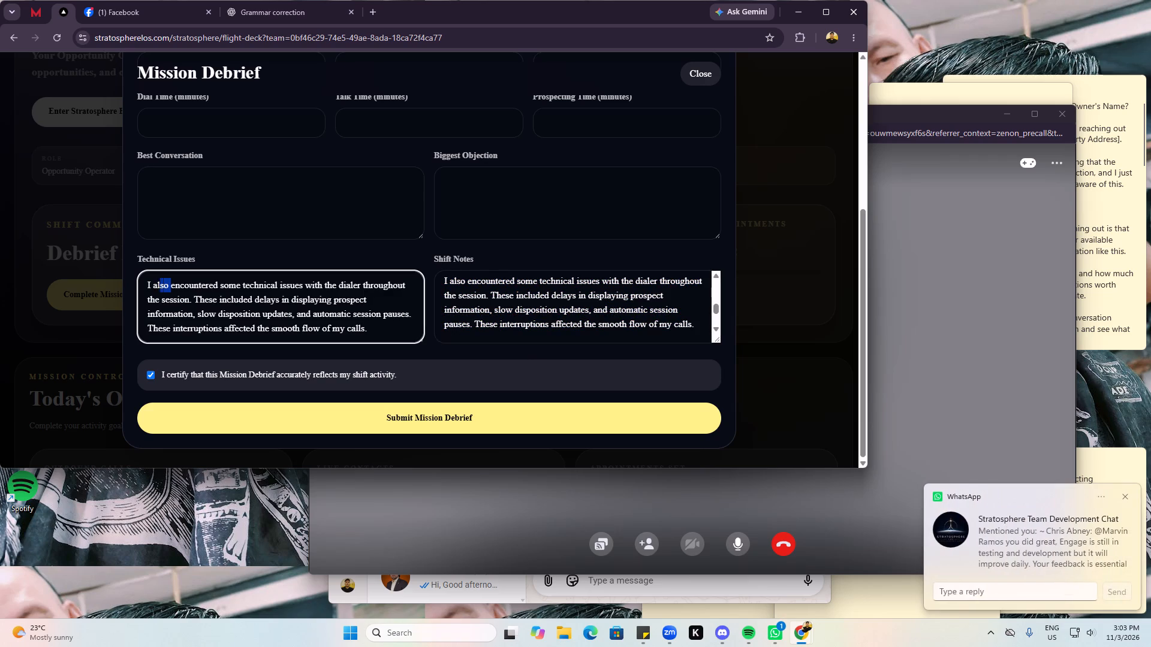
pyautogui.moveTo(159, 284); pyautogui.dragTo(153, 281)
pyautogui.press('BackSpace')
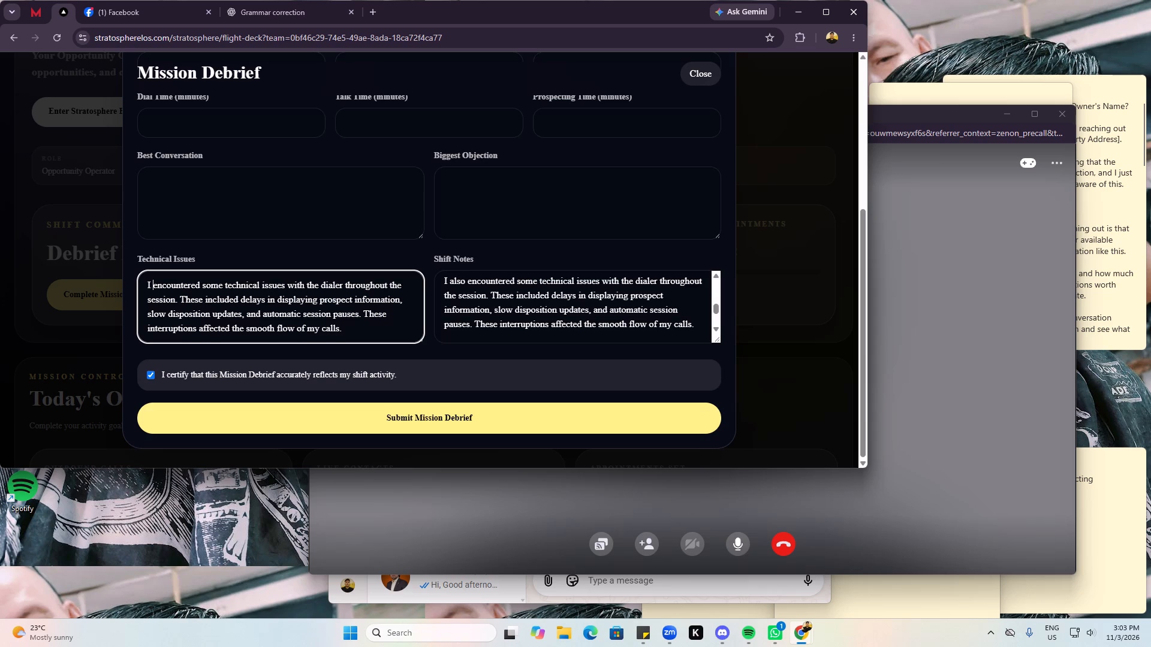
pyautogui.press('Return')
pyautogui.press('BackSpace')
# Check the end of the Shift Notes and submit the Mission Debrief.
pyautogui.scroll(-4, 581, 292)
pyautogui.click(408, 422)
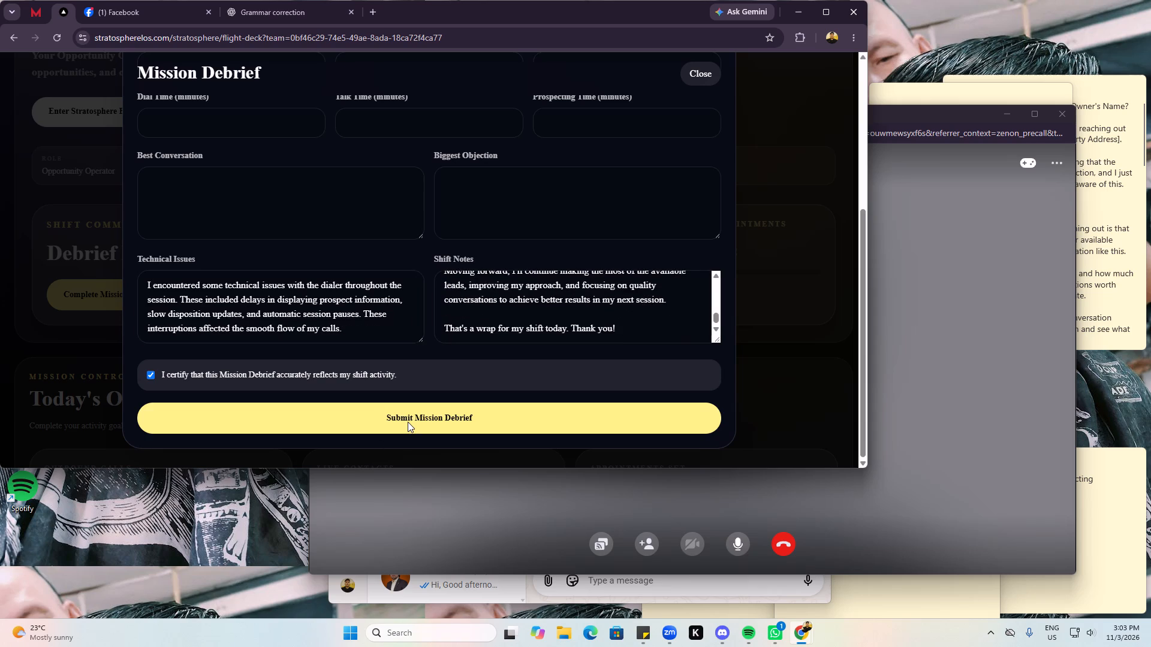
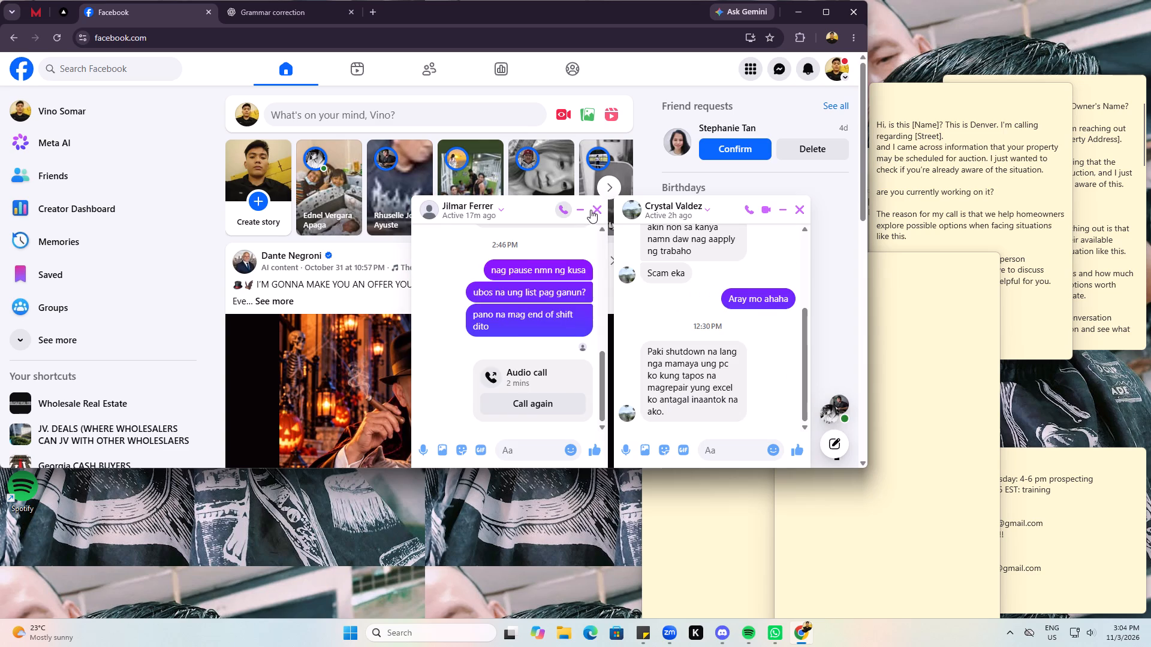
# Close both open chat conversations on the Facebook home page.
pyautogui.click(595, 210)
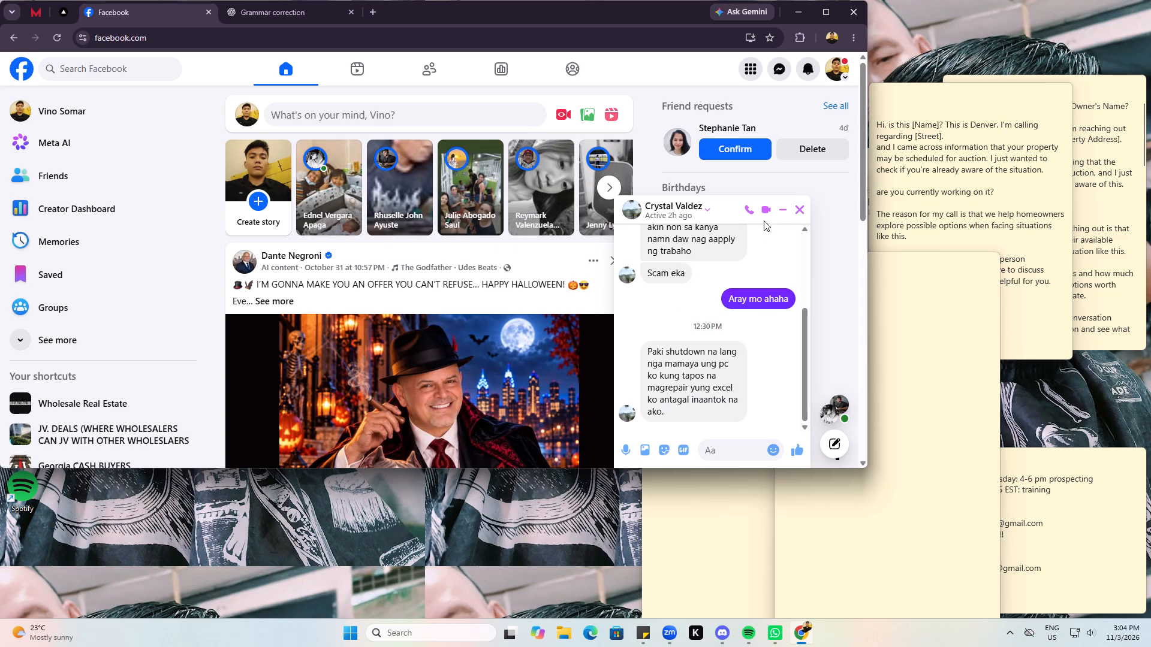
pyautogui.click(795, 211)
# Close the ChatGPT Grammar correction page and the Facebook page, keeping the Stratosphere page open.
pyautogui.click(294, 11)
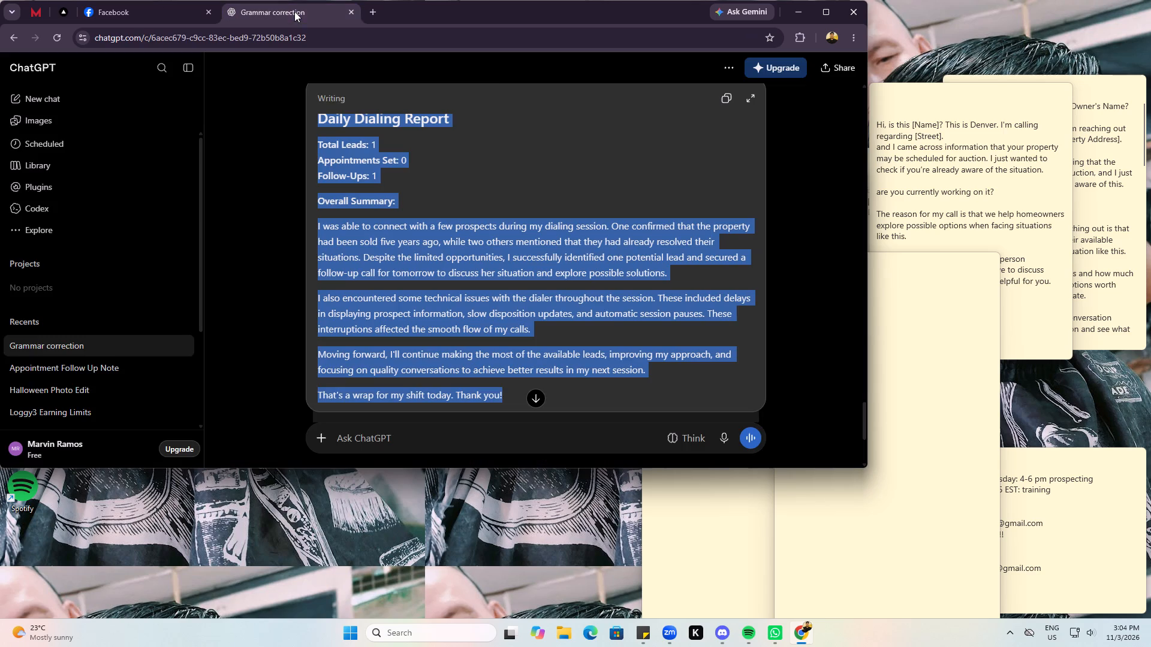
pyautogui.click(345, 12)
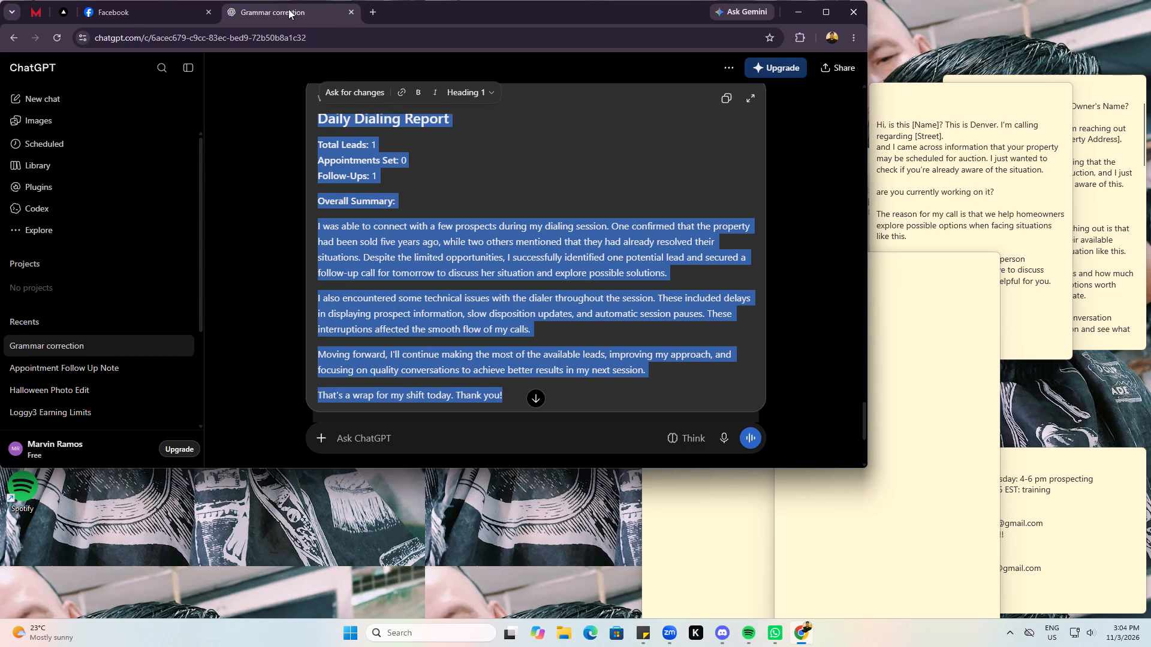
pyautogui.click(352, 13)
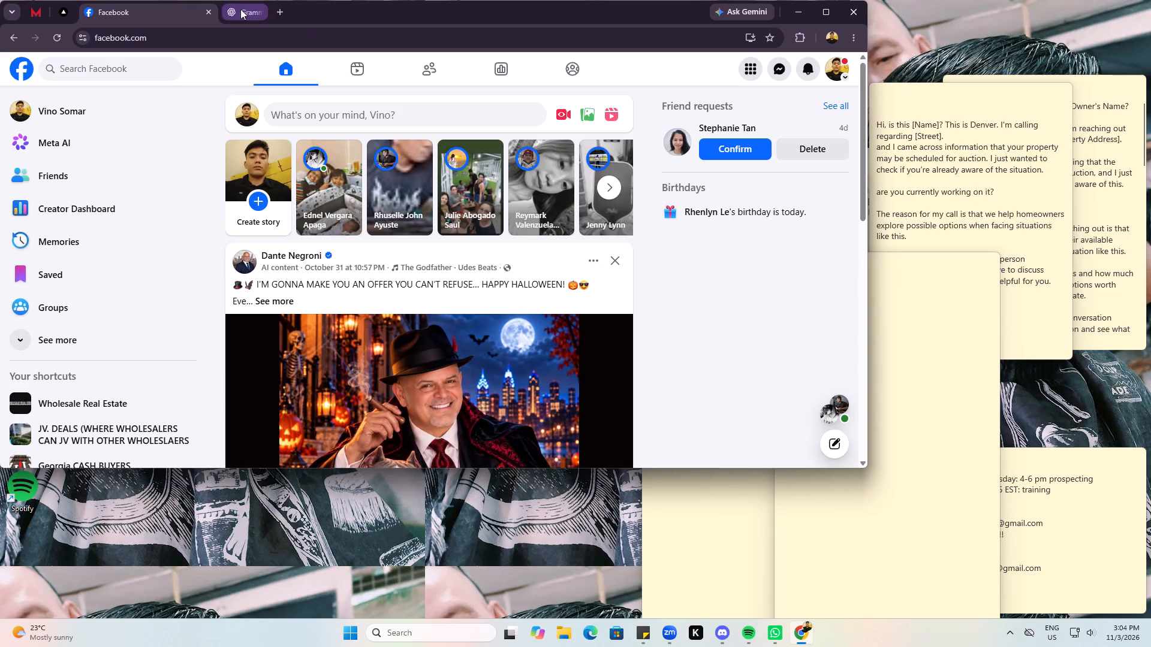
pyautogui.click(203, 13)
pyautogui.click(208, 12)
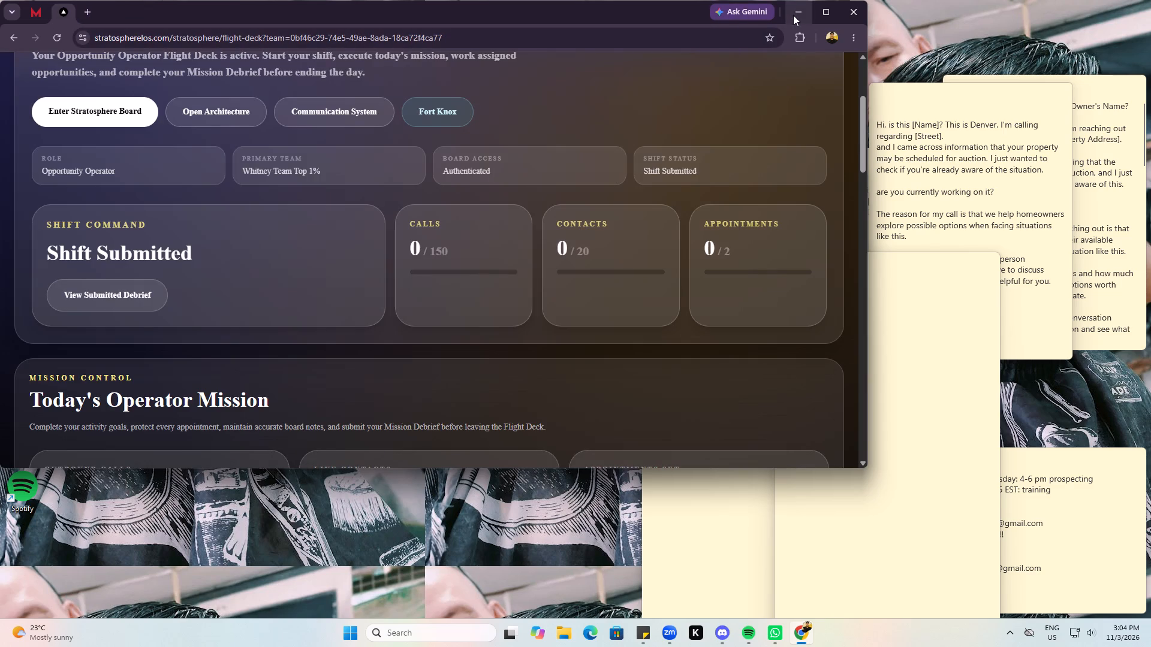
# Close the browser window showing the Stratosphere Flight Deck, leaving the sticky notes on the desktop.
pyautogui.scroll(5, 636, 302)
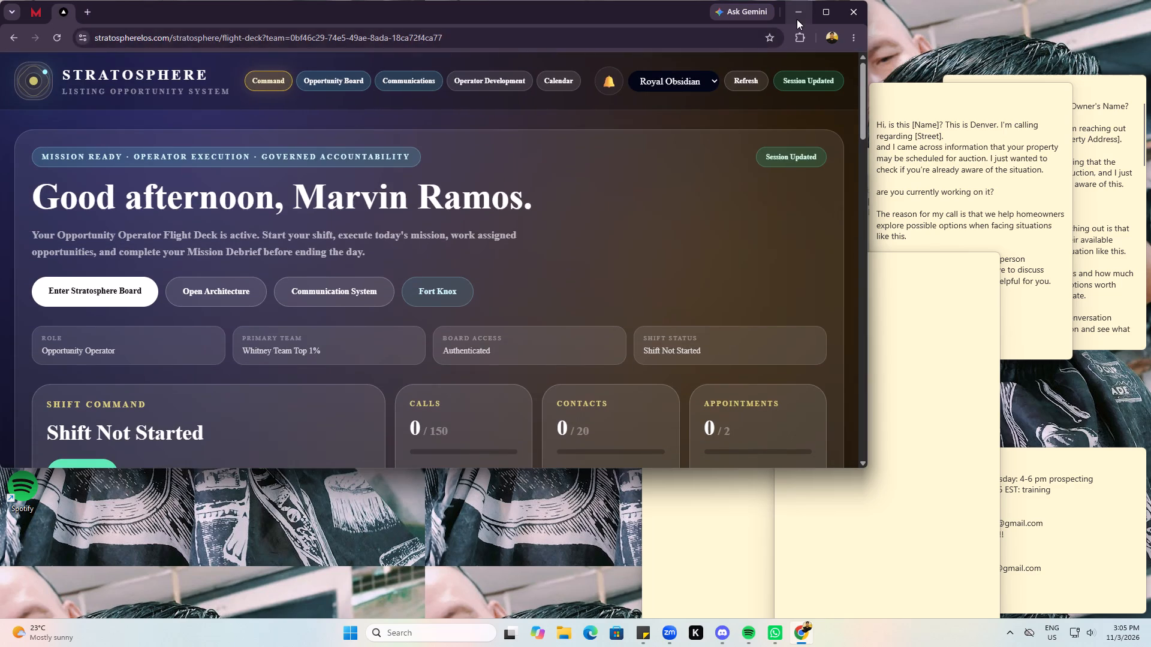
pyautogui.click(797, 19)
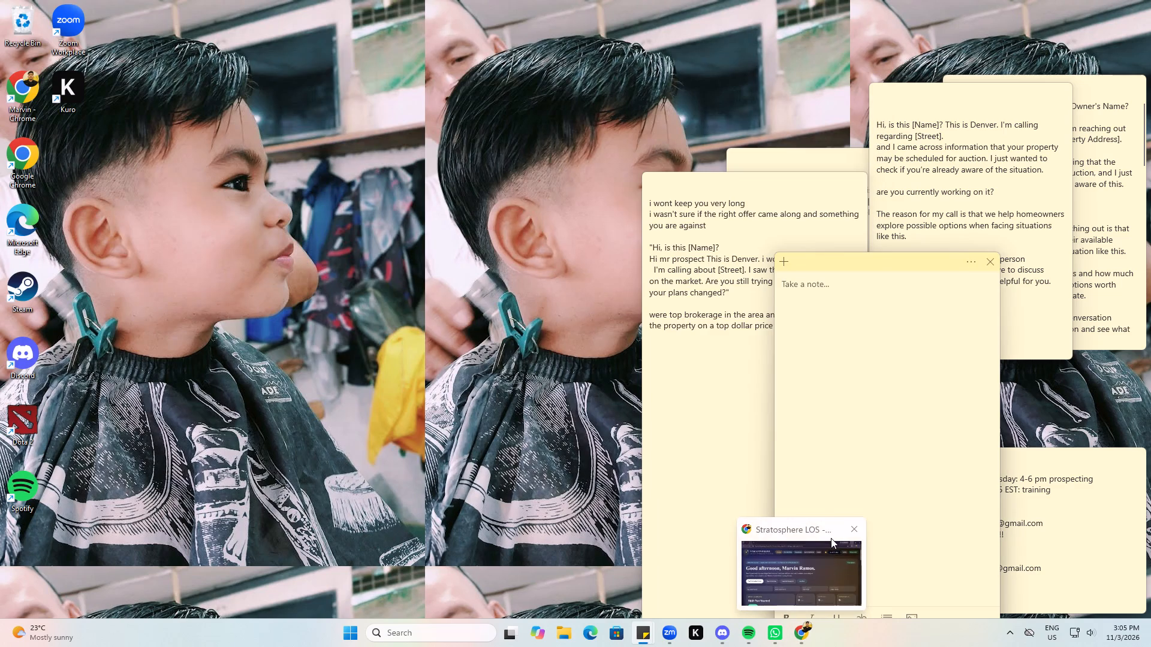
pyautogui.click(853, 531)
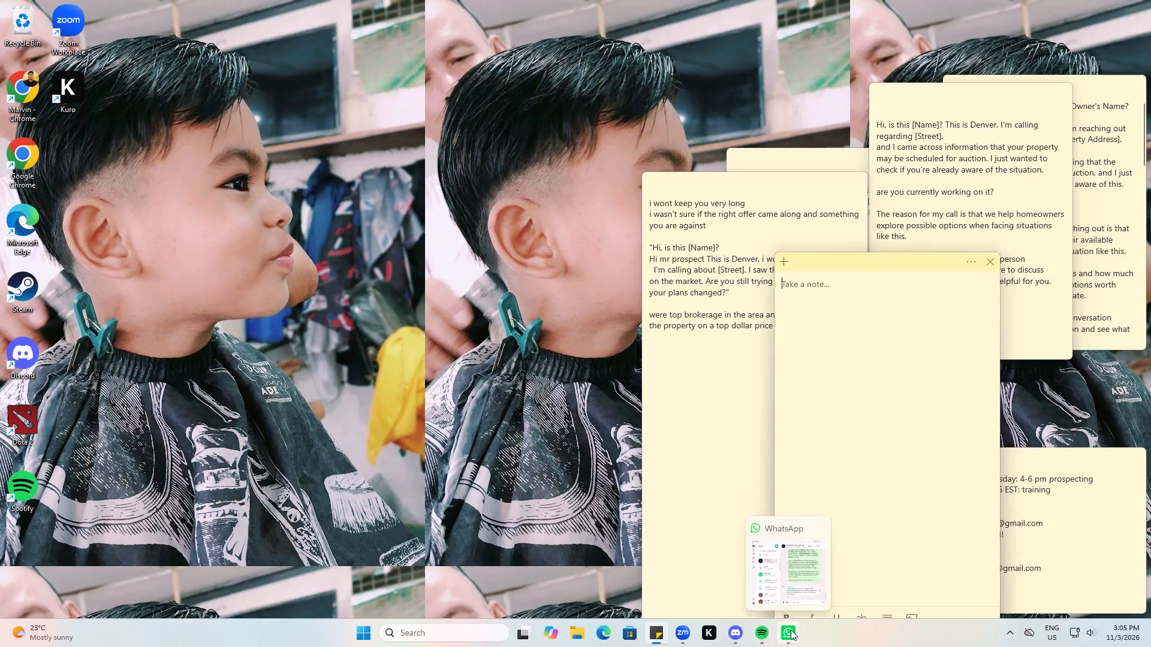